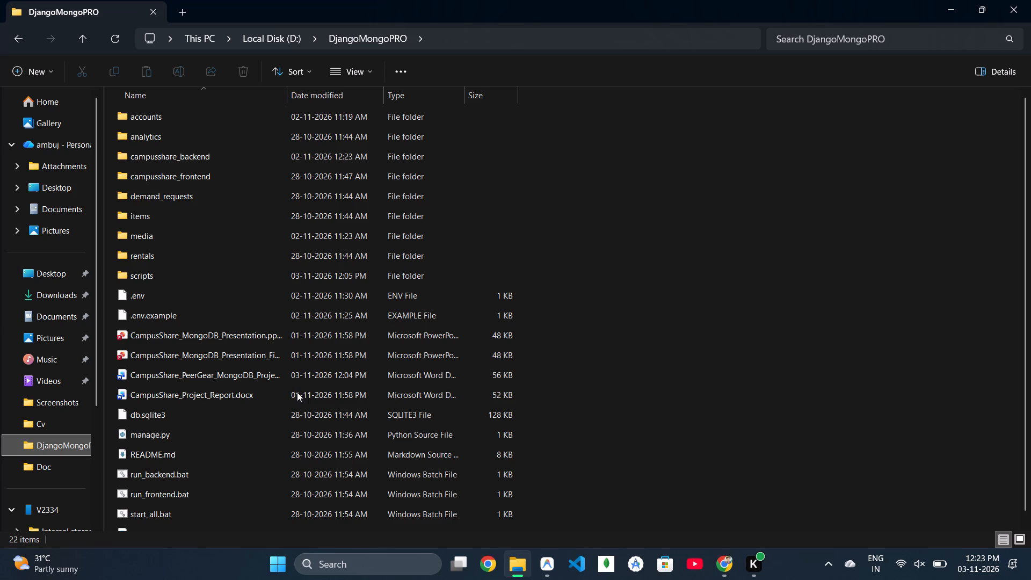
{"action": "double_click", "coordinate": [277, 374]}
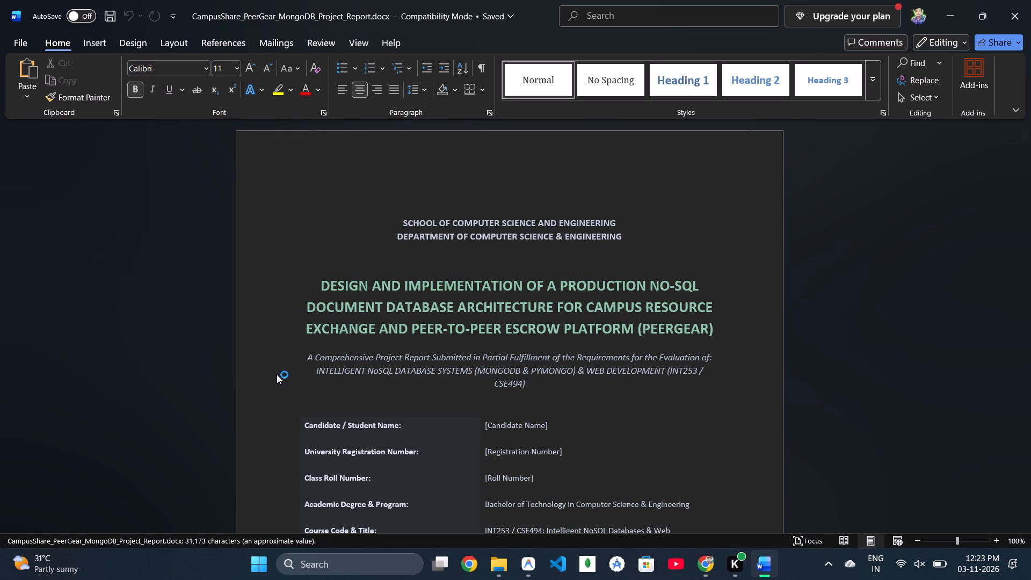
Delete all the text of the "Production Database Runtime Profile" note above the Table of Contents.
{"action": "scroll", "coordinate": [292, 329], "scroll_direction": "down", "scroll_amount": 1}
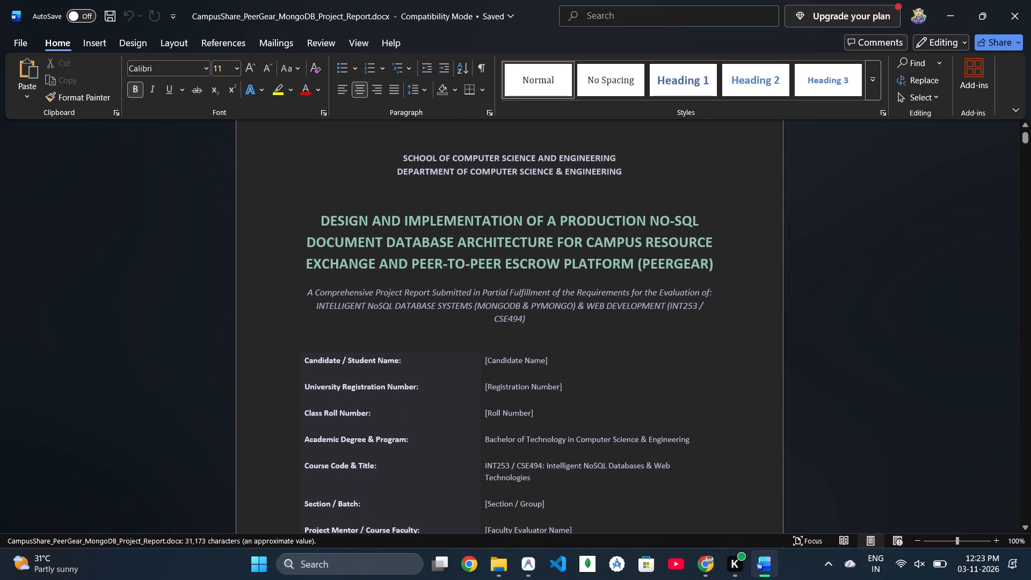
{"action": "scroll", "coordinate": [292, 329], "scroll_direction": "down", "scroll_amount": 2}
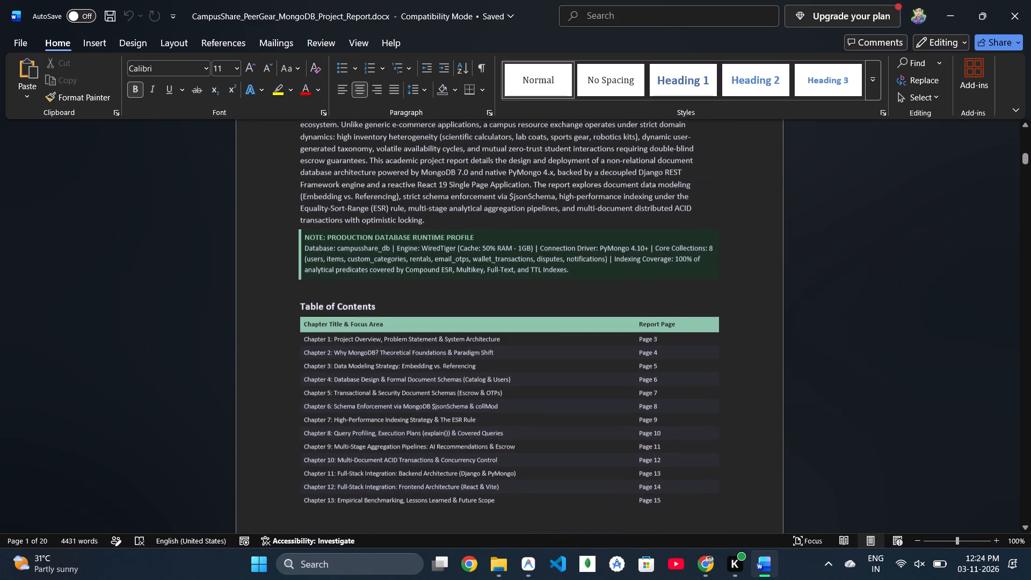
{"action": "scroll", "coordinate": [292, 329], "scroll_direction": "up", "scroll_amount": 1}
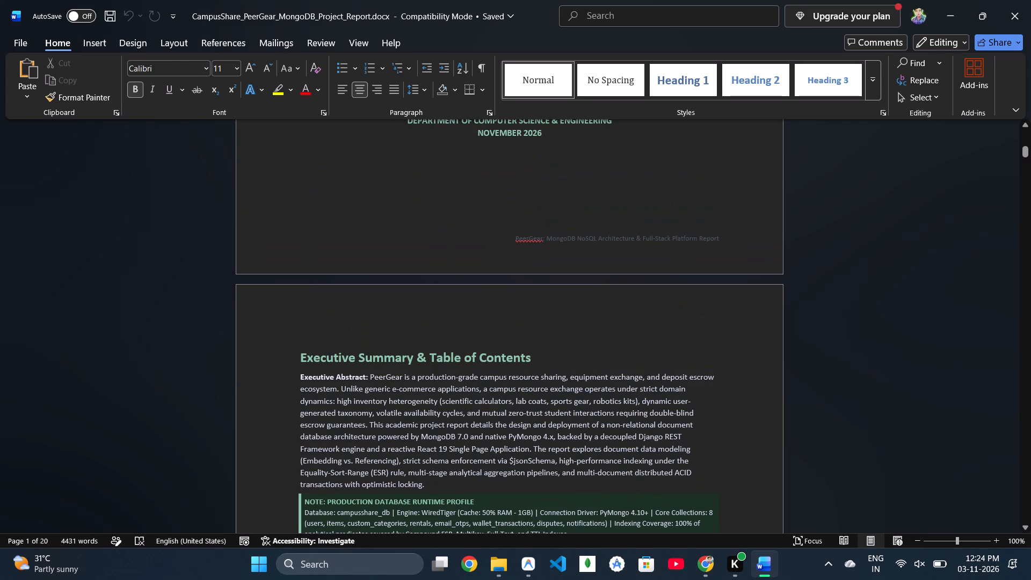
{"action": "scroll", "coordinate": [292, 329], "scroll_direction": "down", "scroll_amount": 1}
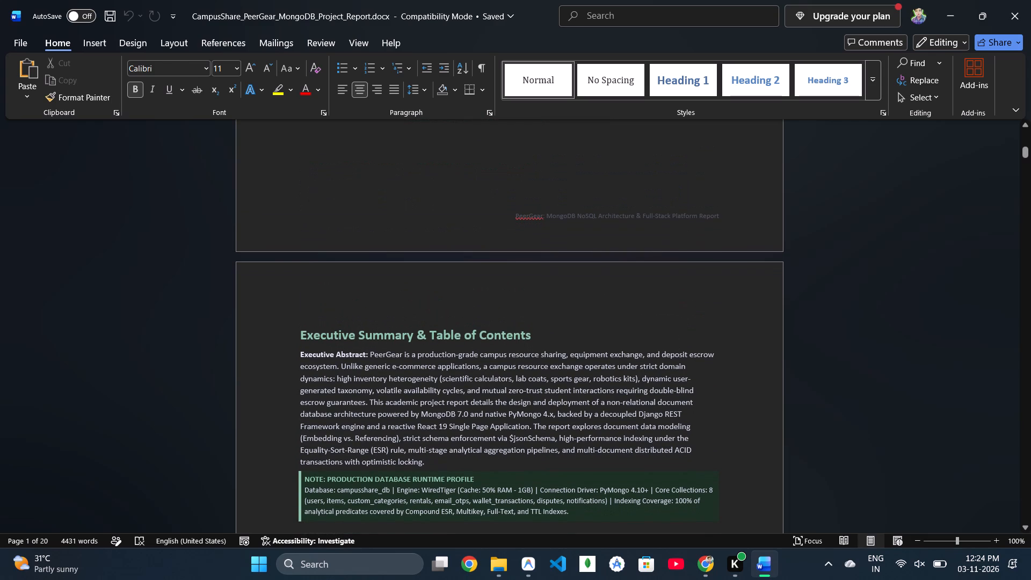
{"action": "scroll", "coordinate": [292, 329], "scroll_direction": "down", "scroll_amount": 2}
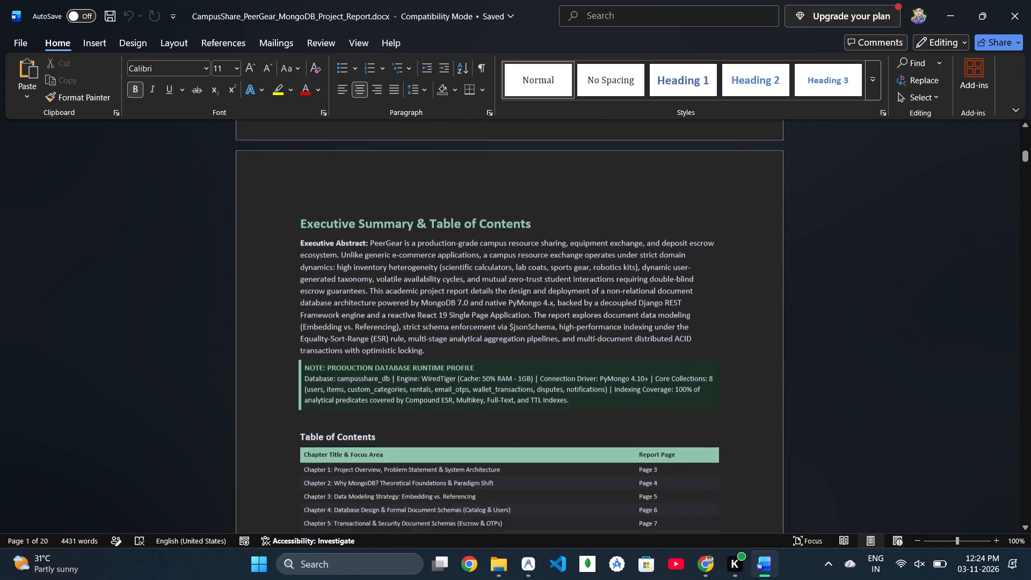
{"action": "scroll", "coordinate": [292, 329], "scroll_direction": "down", "scroll_amount": 1}
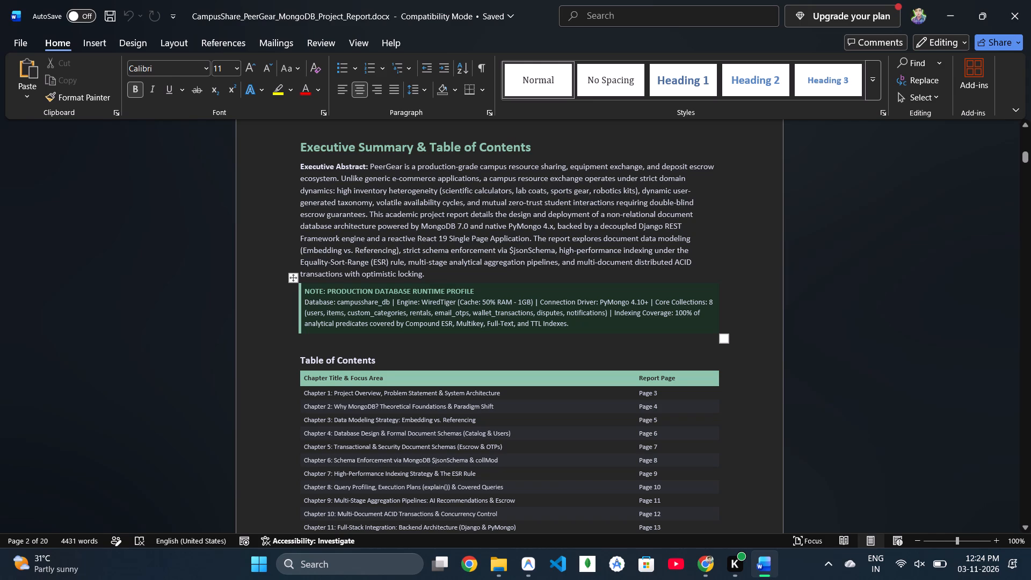
{"action": "left_click_drag", "start_coordinate": [576, 328], "coordinate": [282, 287]}
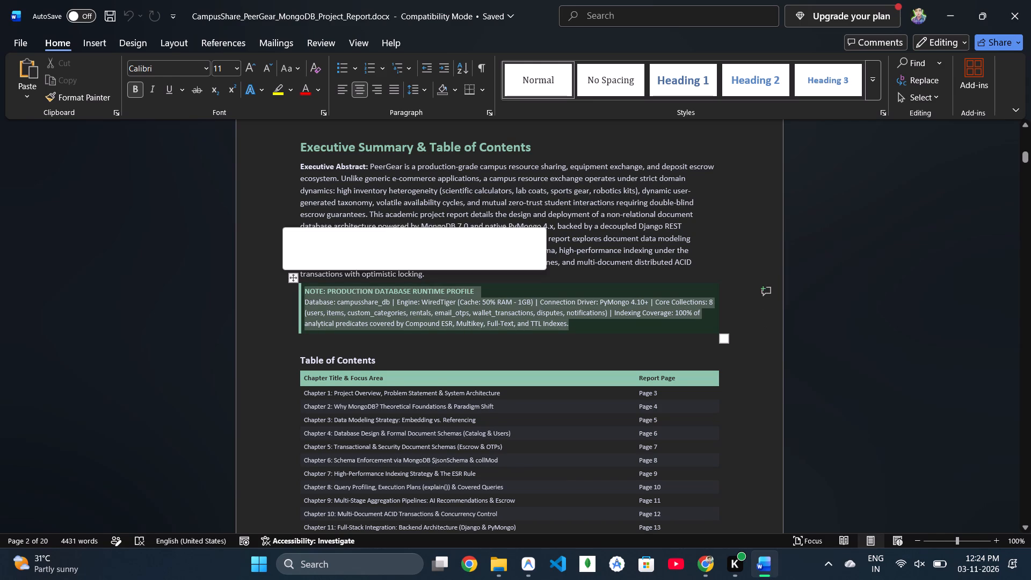
{"action": "key", "text": "BackSpace"}
{"action": "key", "text": "BackSpace"}
{"action": "key", "text": "BackSpace"}
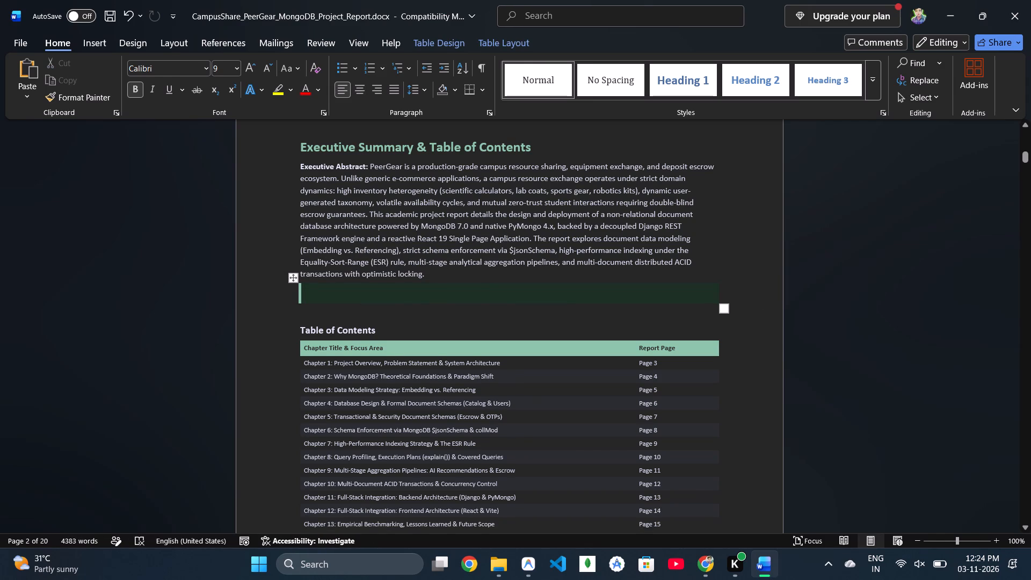
{"action": "left_click", "coordinate": [304, 328]}
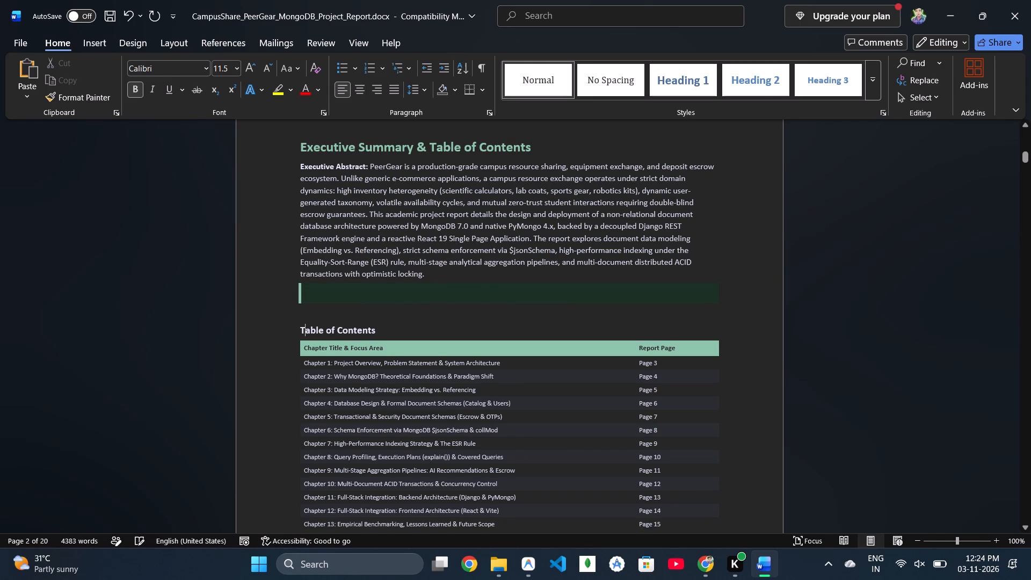
Review the report from the Executive Summary through Chapter 3, looking for further note boxes and unneeded content.
{"action": "scroll", "coordinate": [283, 292], "scroll_direction": "up", "scroll_amount": 1}
{"action": "scroll", "coordinate": [283, 292], "scroll_direction": "down", "scroll_amount": 1}
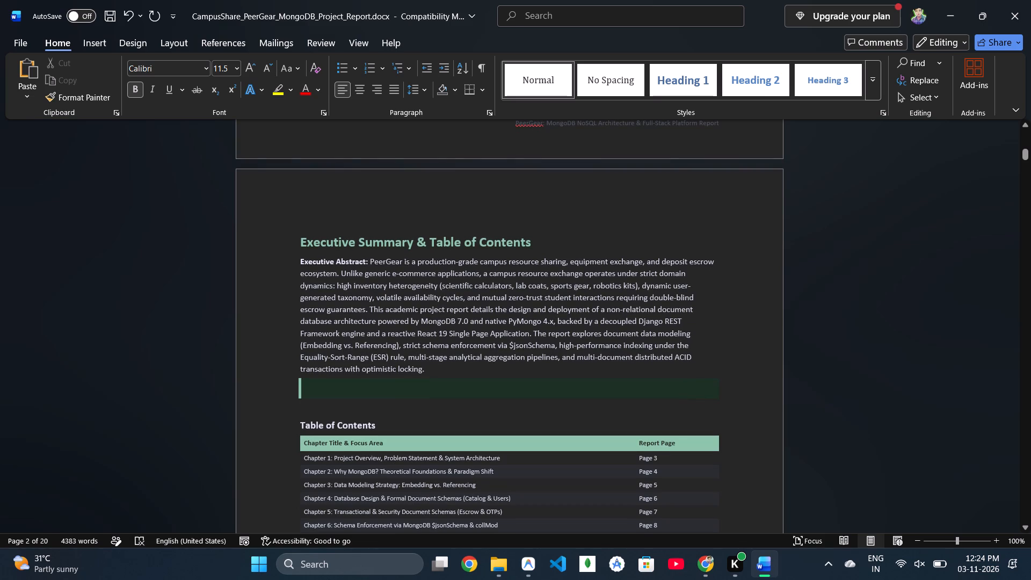
{"action": "scroll", "coordinate": [283, 292], "scroll_direction": "down", "scroll_amount": 1}
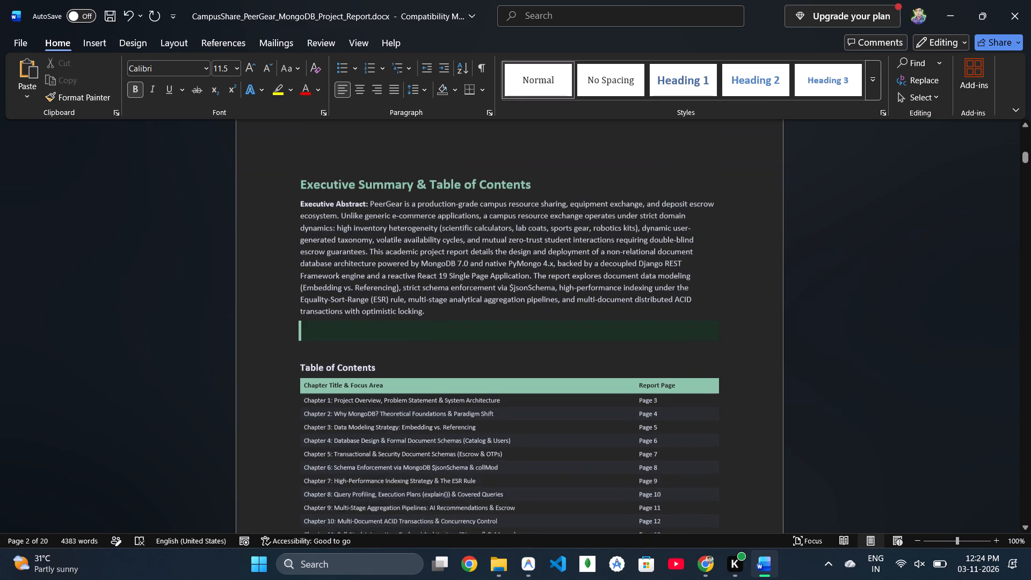
{"action": "scroll", "coordinate": [283, 292], "scroll_direction": "down", "scroll_amount": 4}
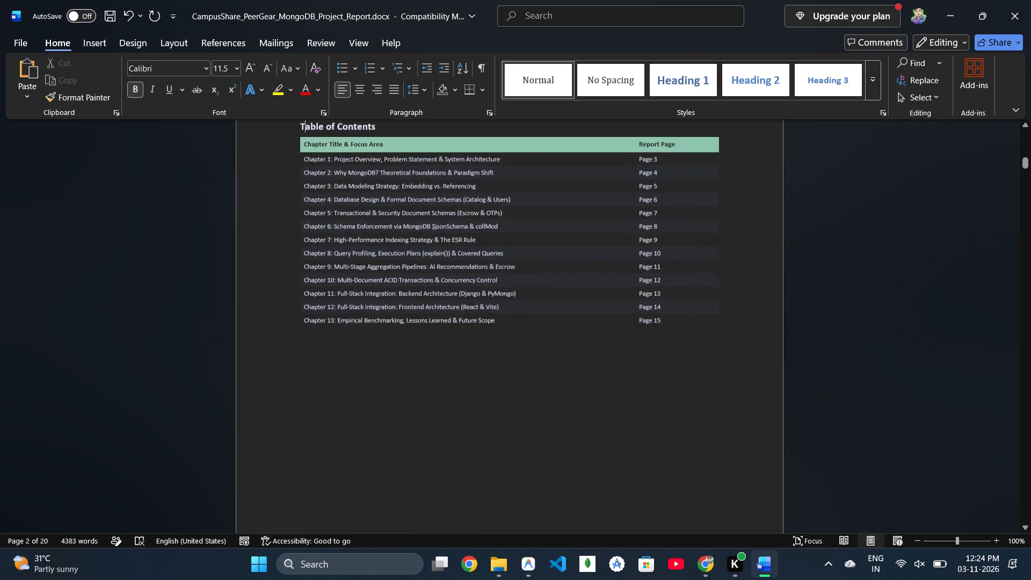
{"action": "scroll", "coordinate": [283, 292], "scroll_direction": "down", "scroll_amount": 3}
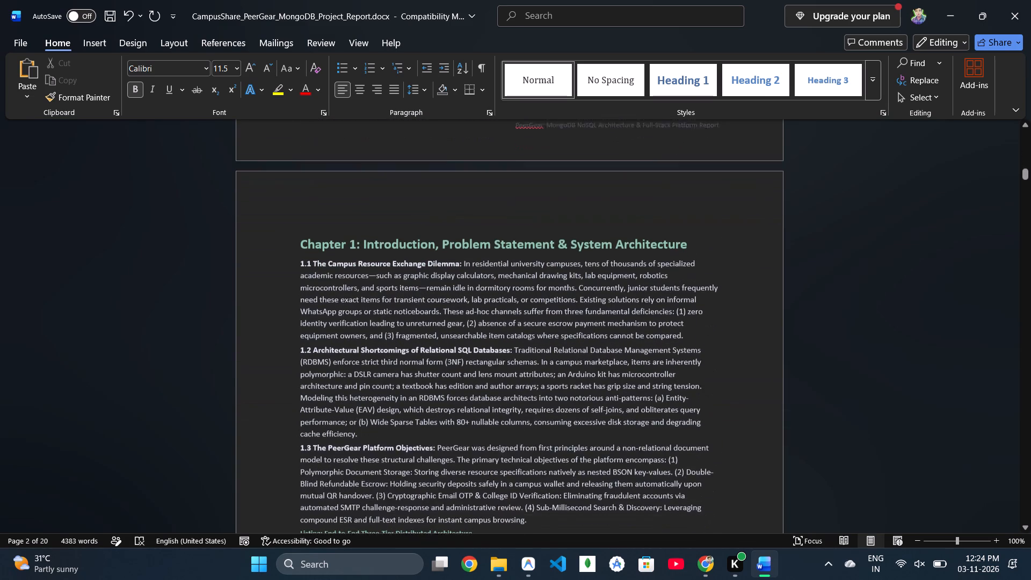
{"action": "scroll", "coordinate": [283, 292], "scroll_direction": "down", "scroll_amount": 1}
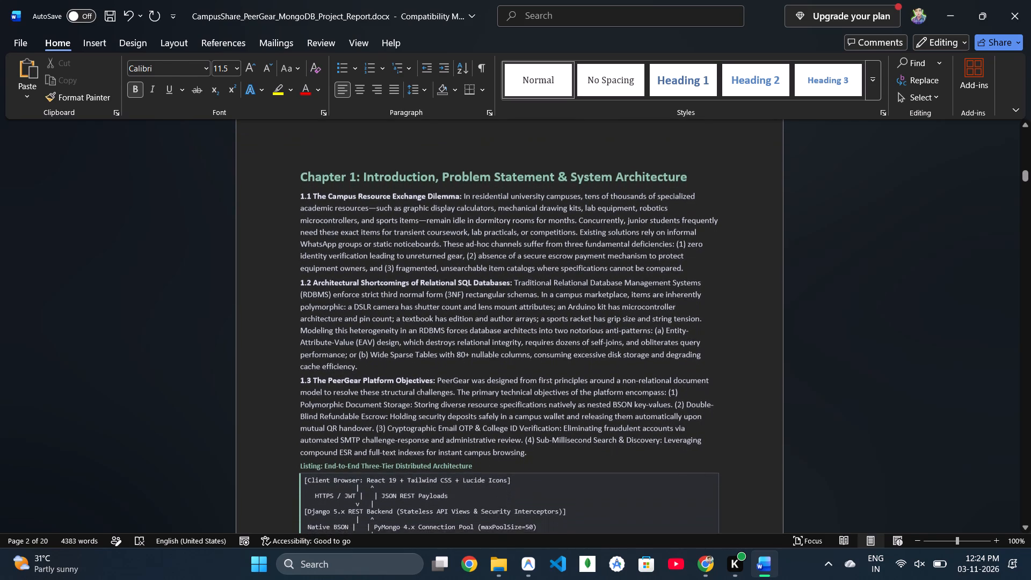
{"action": "scroll", "coordinate": [283, 292], "scroll_direction": "down", "scroll_amount": 2}
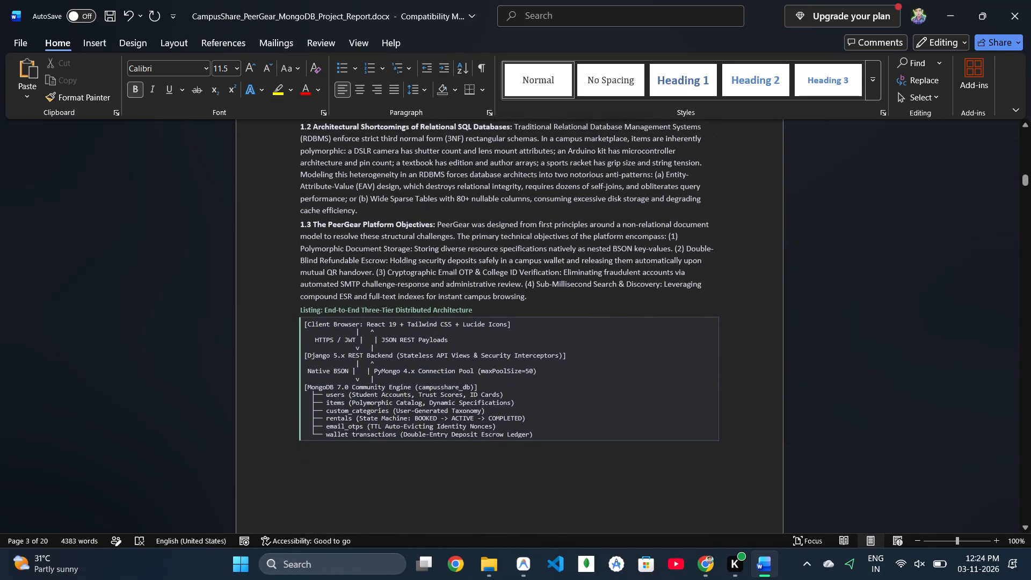
{"action": "scroll", "coordinate": [543, 426], "scroll_direction": "down", "scroll_amount": 1}
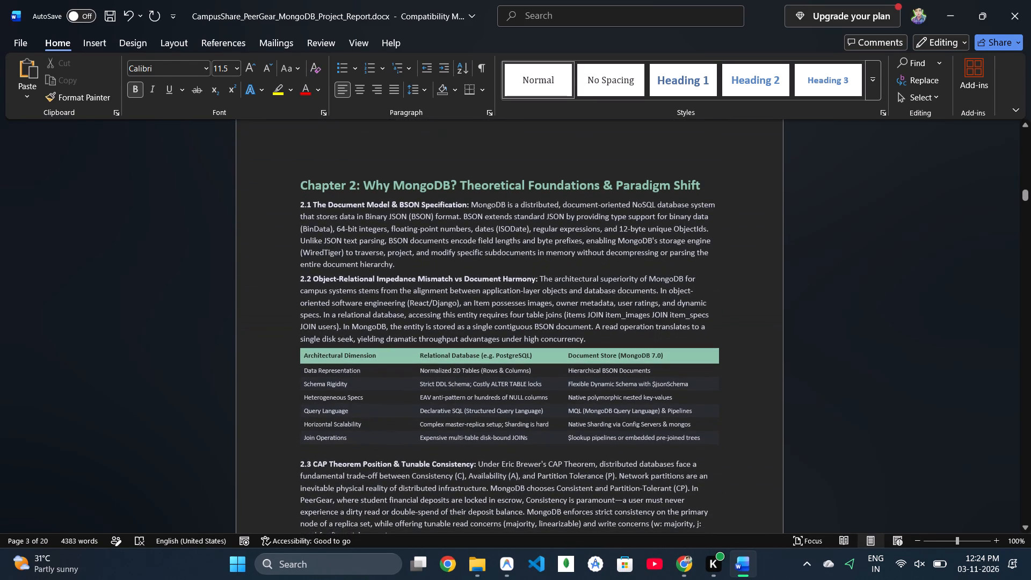
{"action": "scroll", "coordinate": [296, 439], "scroll_direction": "down", "scroll_amount": 2}
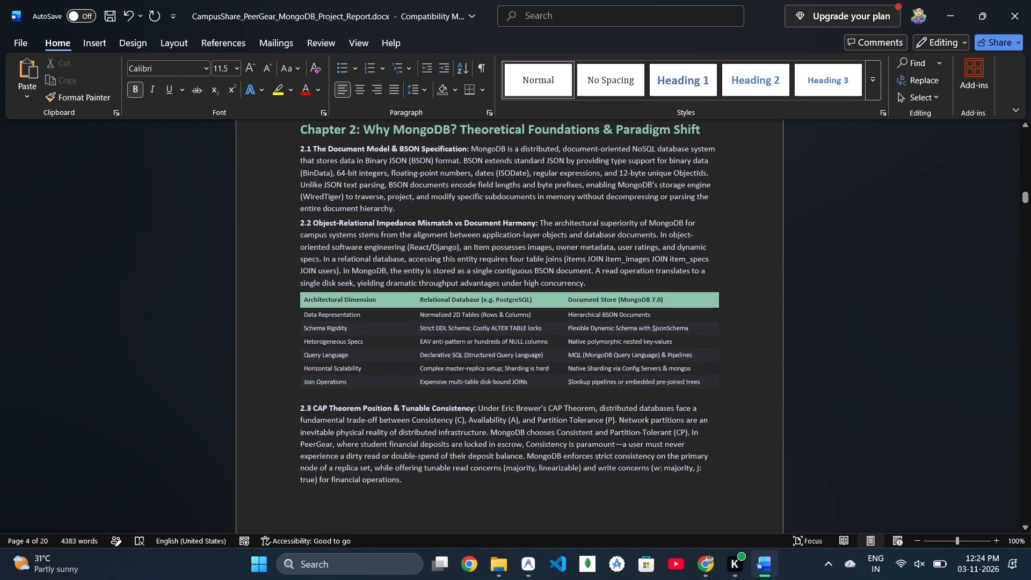
{"action": "scroll", "coordinate": [296, 439], "scroll_direction": "down", "scroll_amount": 2}
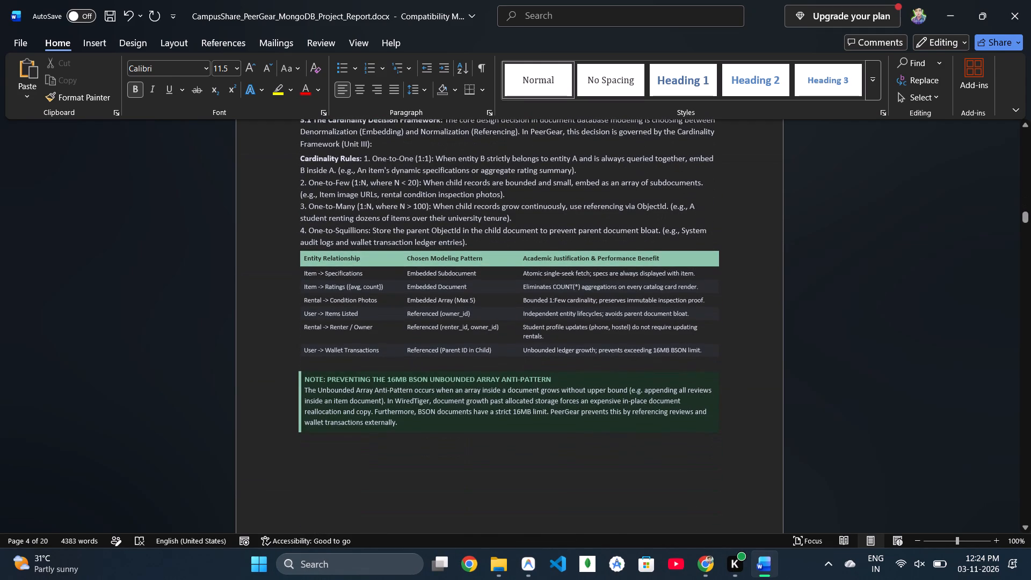
Delete the note on preventing the 16MB BSON unbounded array anti-pattern in Chapter 3, including its shaded table row.
{"action": "scroll", "coordinate": [296, 439], "scroll_direction": "down", "scroll_amount": 1}
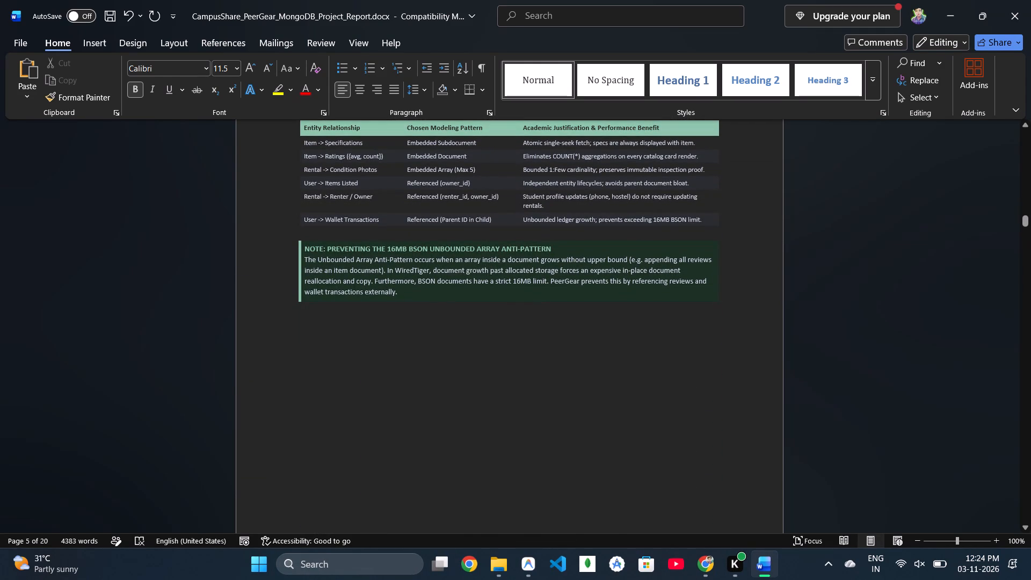
{"action": "left_click_drag", "start_coordinate": [404, 296], "coordinate": [316, 240]}
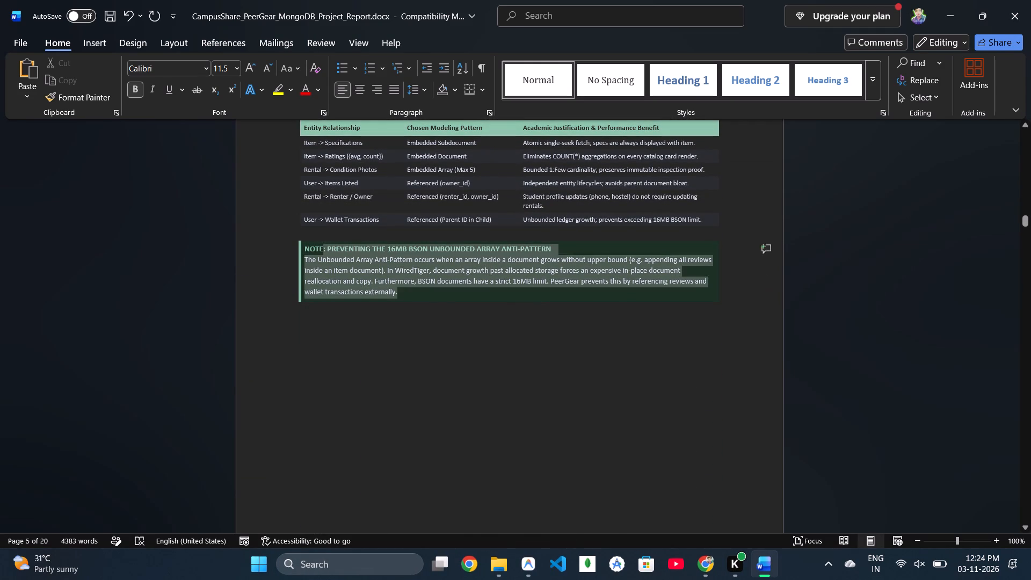
{"action": "left_click_drag", "start_coordinate": [316, 240], "coordinate": [304, 249]}
{"action": "key", "text": "BackSpace"}
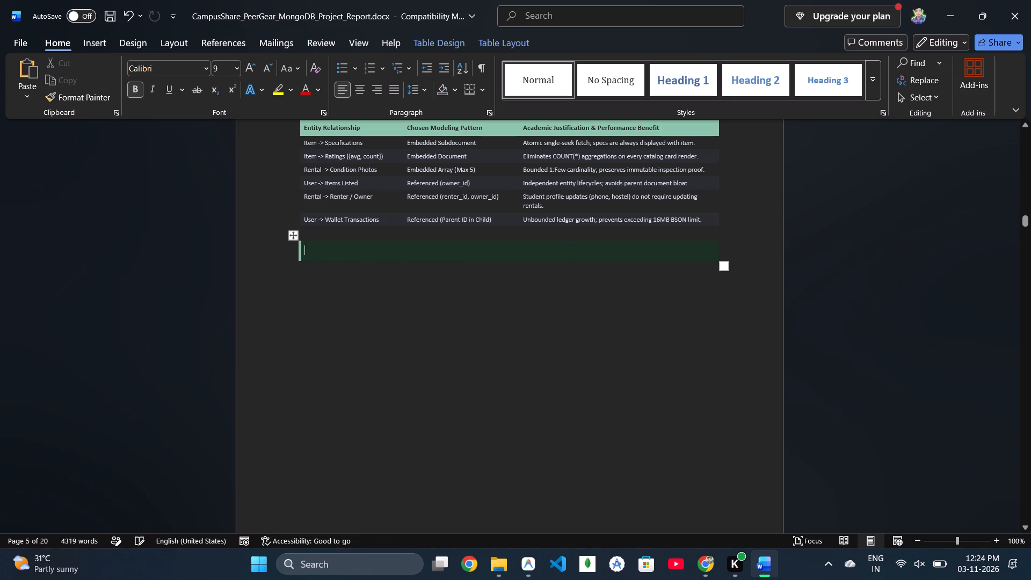
{"action": "key", "text": "BackSpace"}
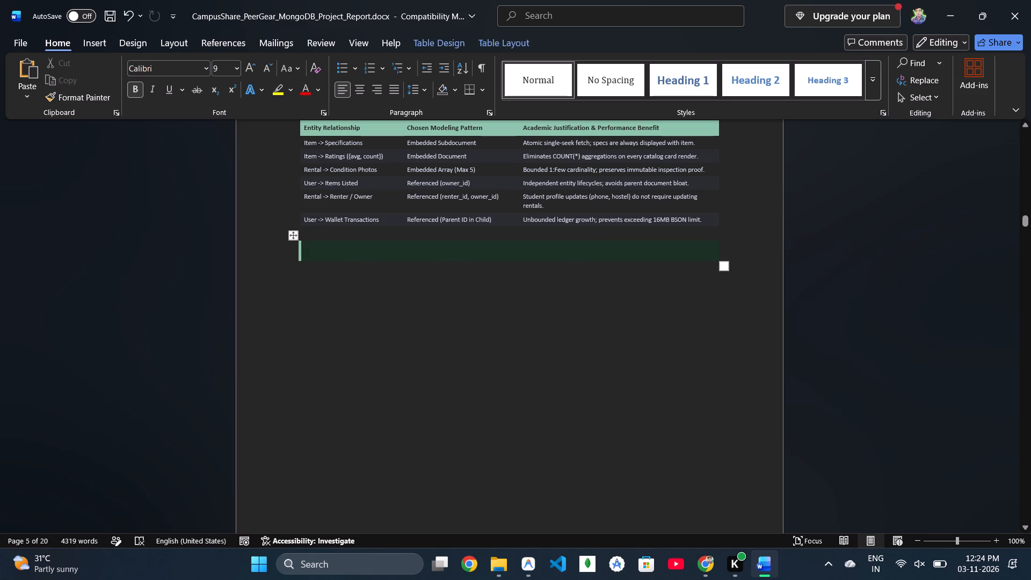
{"action": "right_click", "coordinate": [308, 260]}
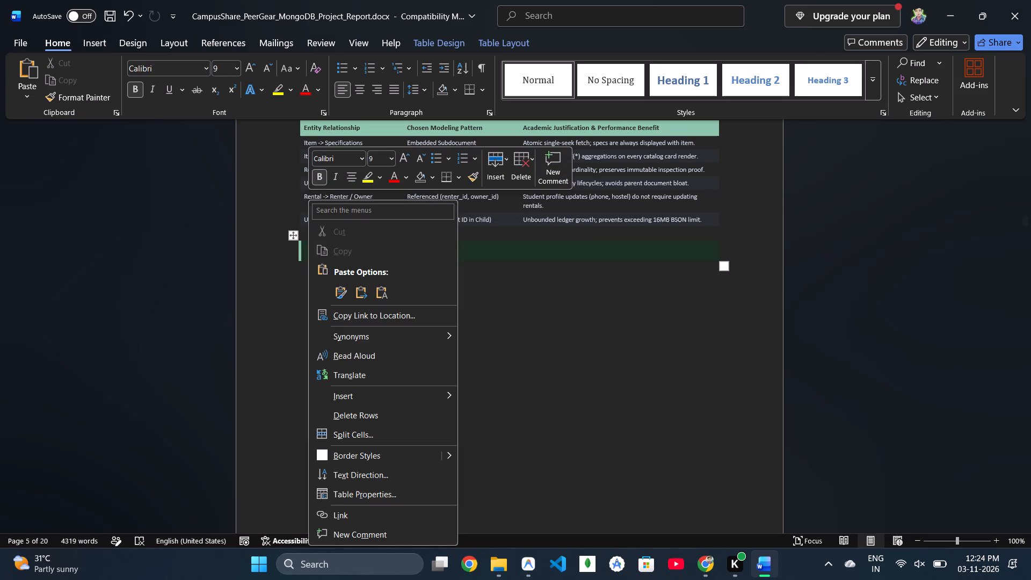
{"action": "left_click", "coordinate": [371, 410]}
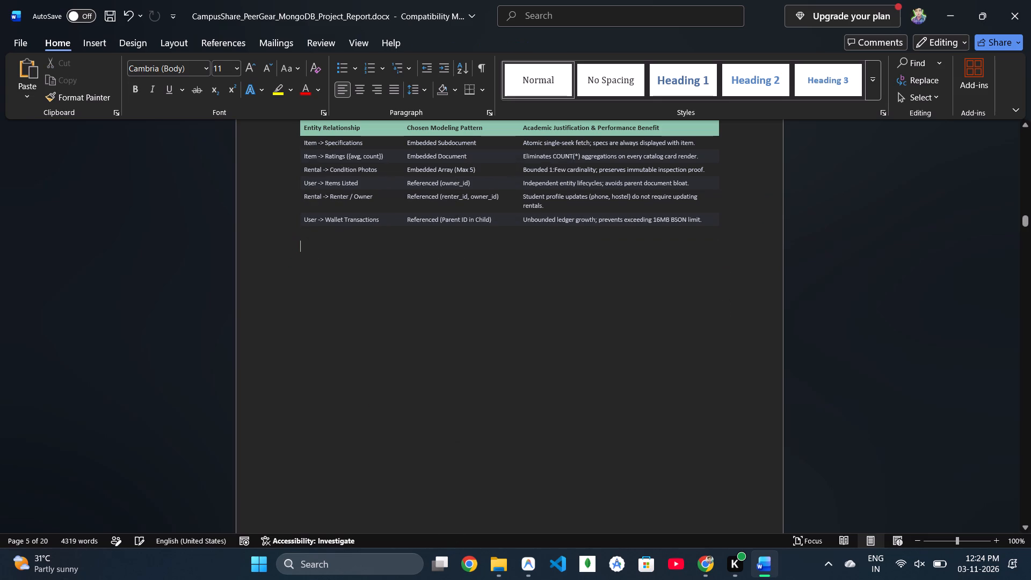
Delete the empty shaded table row between the executive abstract and the Table of Contents.
{"action": "scroll", "coordinate": [366, 332], "scroll_direction": "up", "scroll_amount": 4}
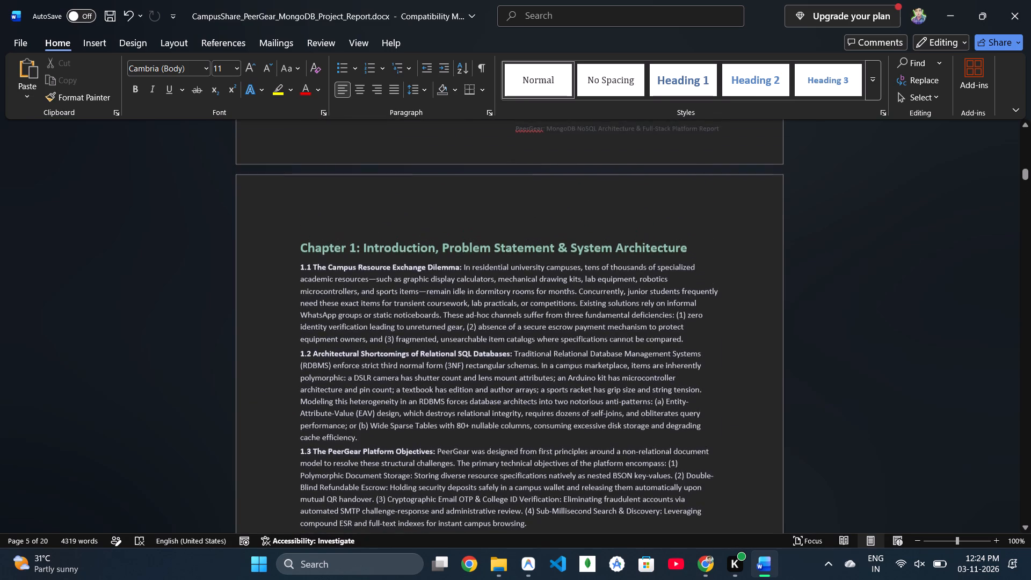
{"action": "scroll", "coordinate": [366, 332], "scroll_direction": "up", "scroll_amount": 4}
{"action": "scroll", "coordinate": [366, 332], "scroll_direction": "down", "scroll_amount": 1}
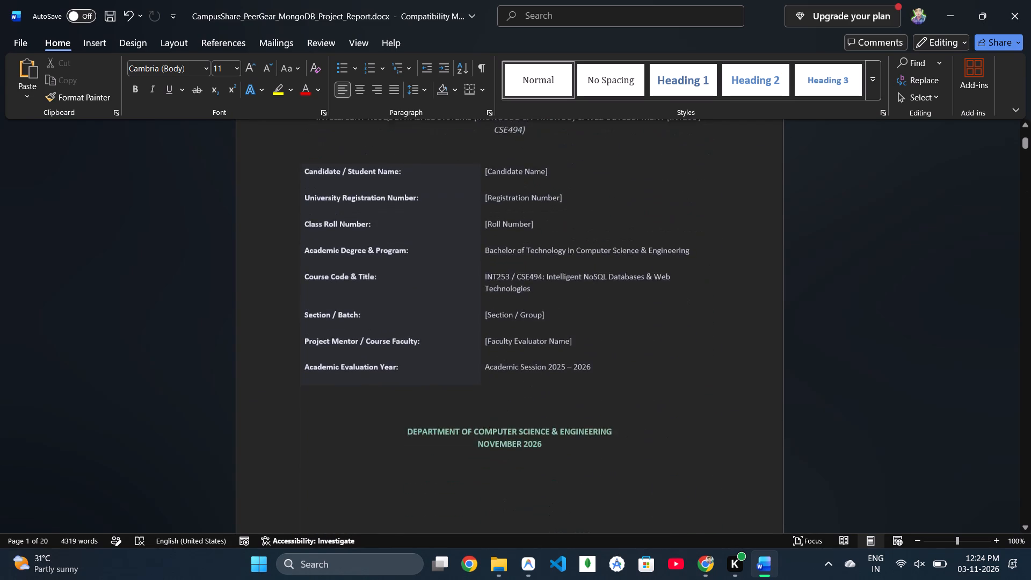
{"action": "scroll", "coordinate": [366, 332], "scroll_direction": "down", "scroll_amount": 2}
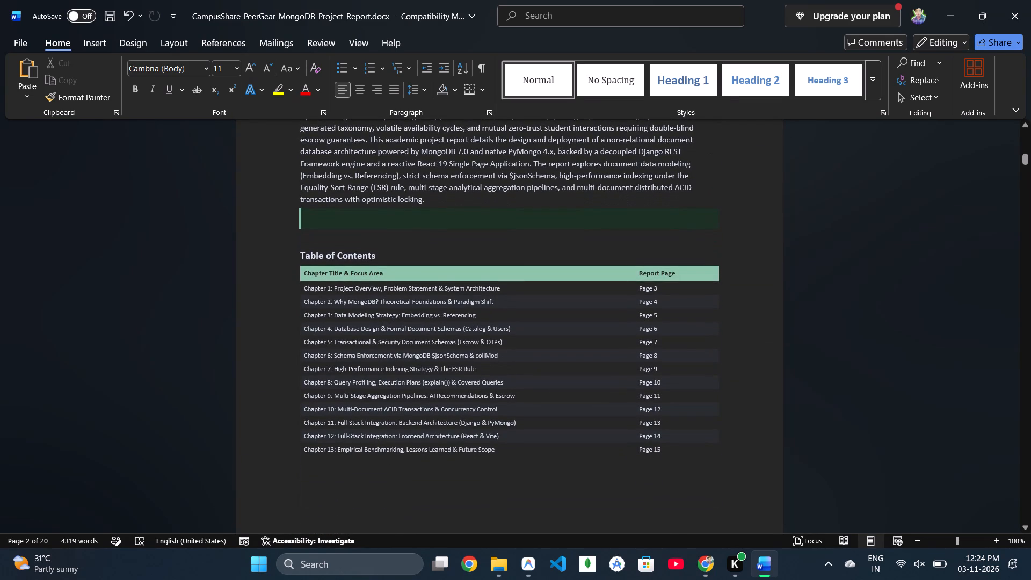
{"action": "right_click", "coordinate": [371, 223]}
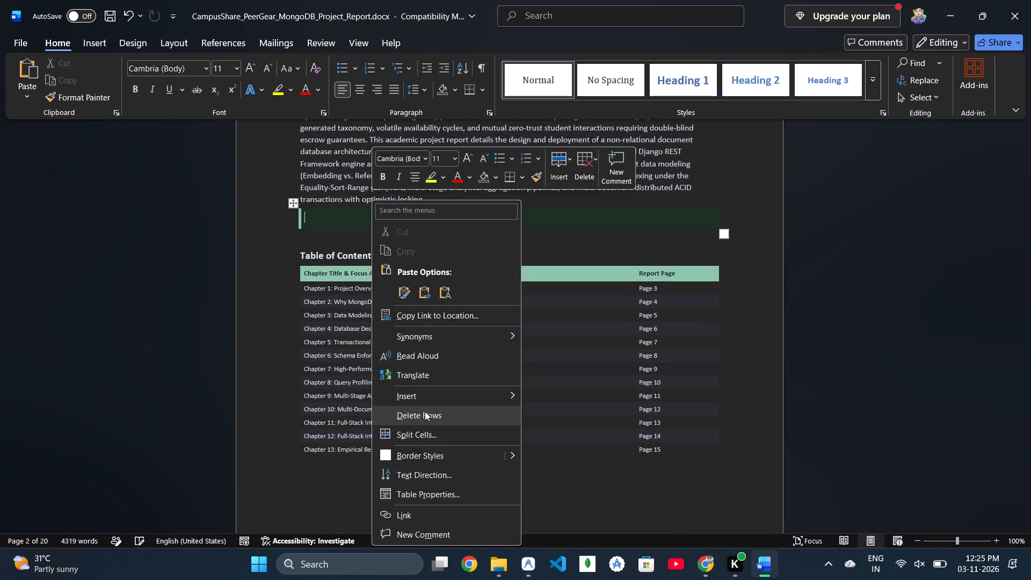
{"action": "left_click", "coordinate": [425, 414]}
{"action": "left_click", "coordinate": [287, 357]}
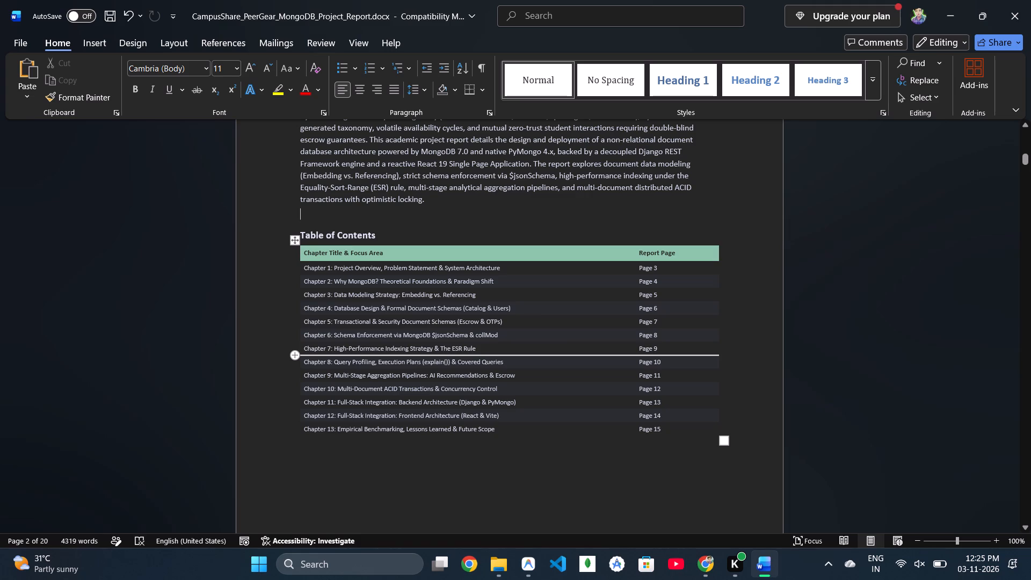
{"action": "left_click", "coordinate": [342, 460]}
Delete the "End-to-End Three-Tier Distributed Architecture" listing at the end of Chapter 1, including its code table row and caption.
{"action": "scroll", "coordinate": [342, 460], "scroll_direction": "down", "scroll_amount": 1}
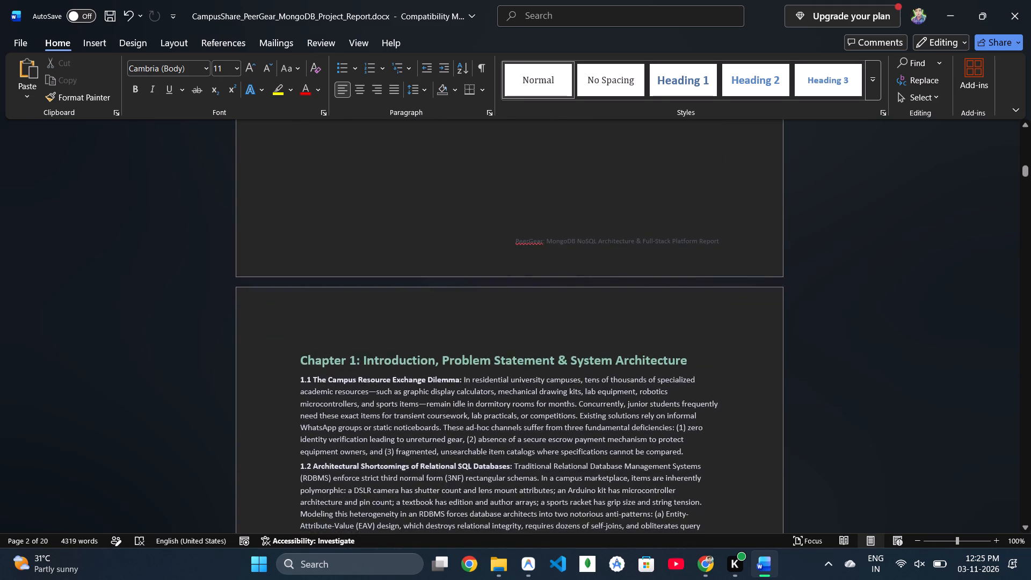
{"action": "scroll", "coordinate": [342, 460], "scroll_direction": "down", "scroll_amount": 3}
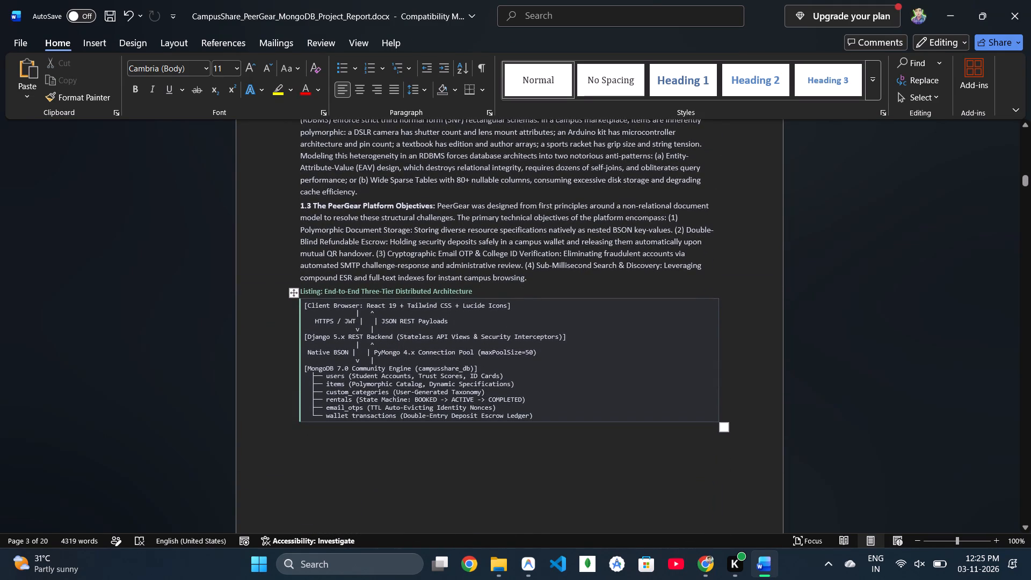
{"action": "scroll", "coordinate": [447, 407], "scroll_direction": "down", "scroll_amount": 1}
{"action": "scroll", "coordinate": [447, 407], "scroll_direction": "up", "scroll_amount": 1}
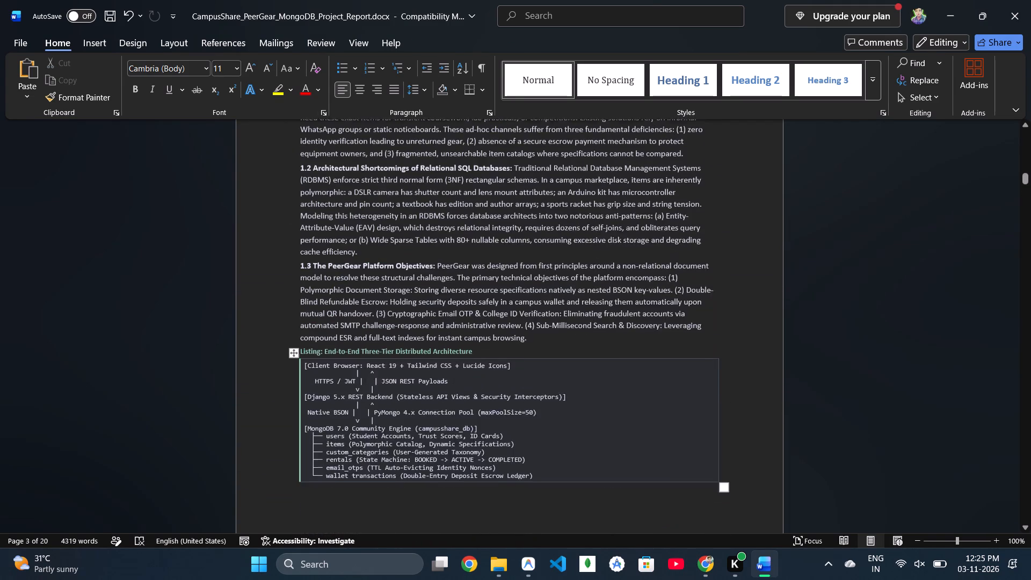
{"action": "left_click", "coordinate": [475, 445]}
{"action": "right_click", "coordinate": [475, 445]}
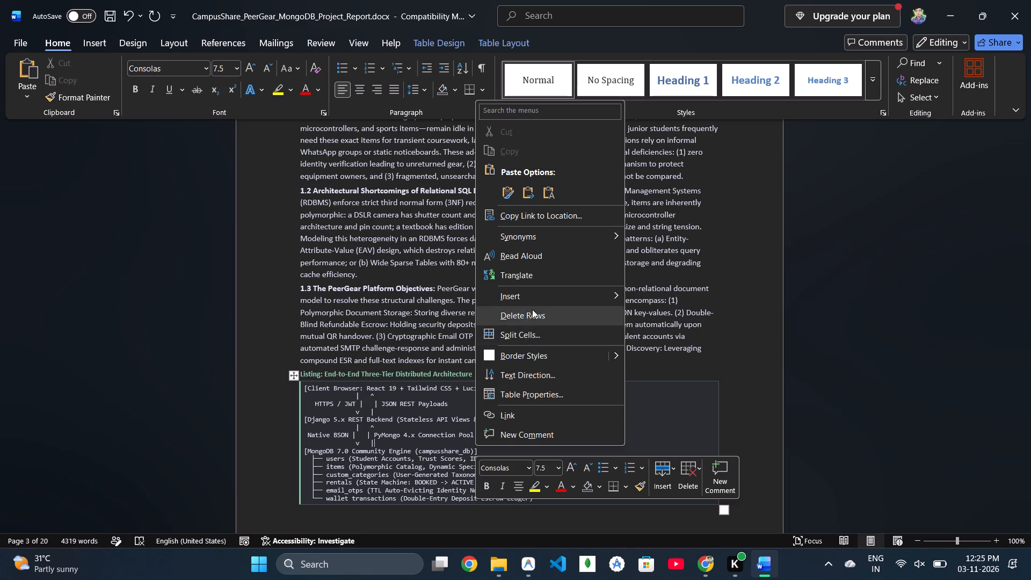
{"action": "left_click", "coordinate": [534, 320]}
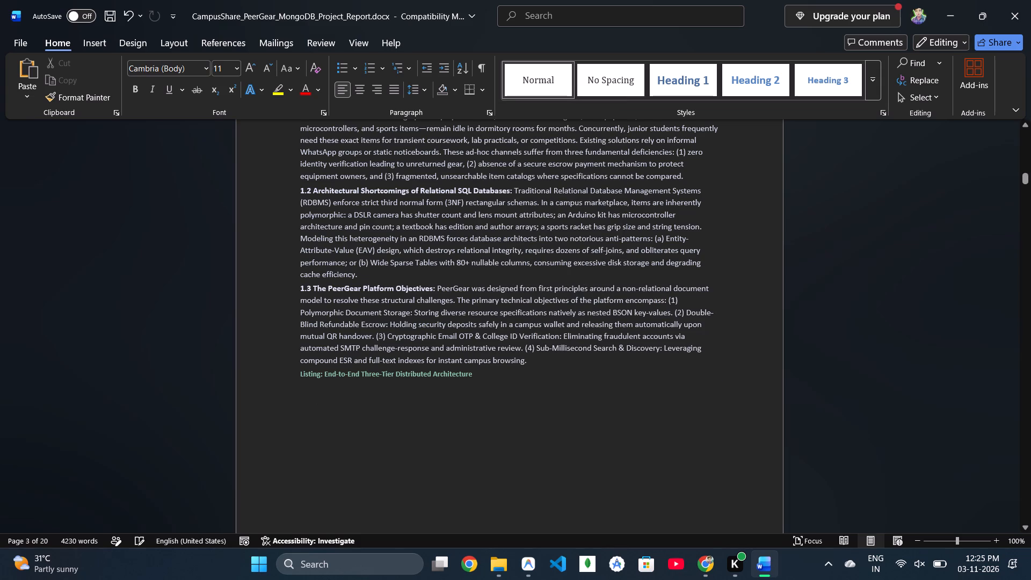
{"action": "left_click_drag", "start_coordinate": [476, 374], "coordinate": [334, 380]}
{"action": "left_click_drag", "start_coordinate": [334, 380], "coordinate": [302, 377]}
{"action": "key", "text": "BackSpace"}
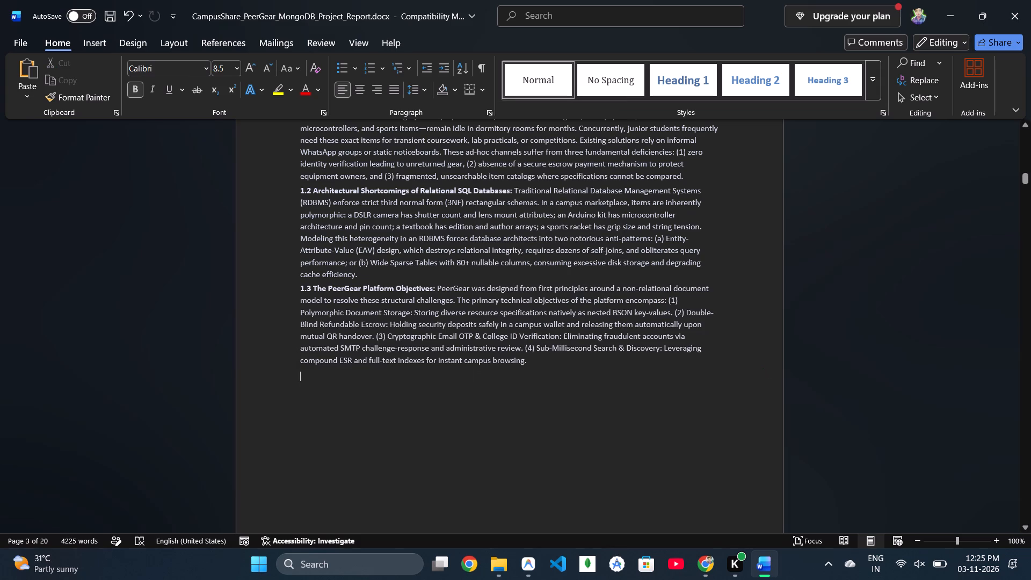
{"action": "scroll", "coordinate": [302, 377], "scroll_direction": "down", "scroll_amount": 3}
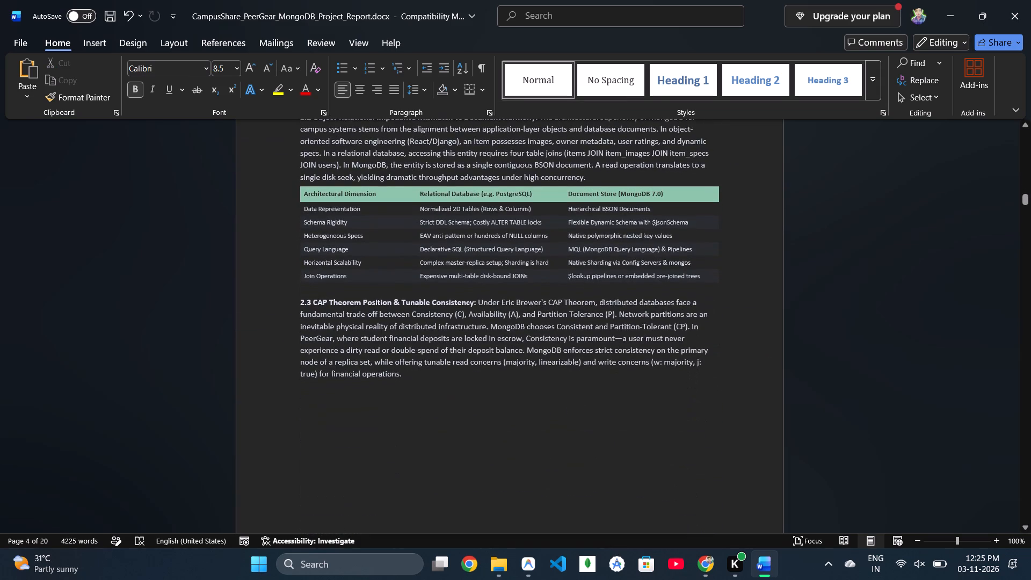
{"action": "scroll", "coordinate": [302, 377], "scroll_direction": "down", "scroll_amount": 3}
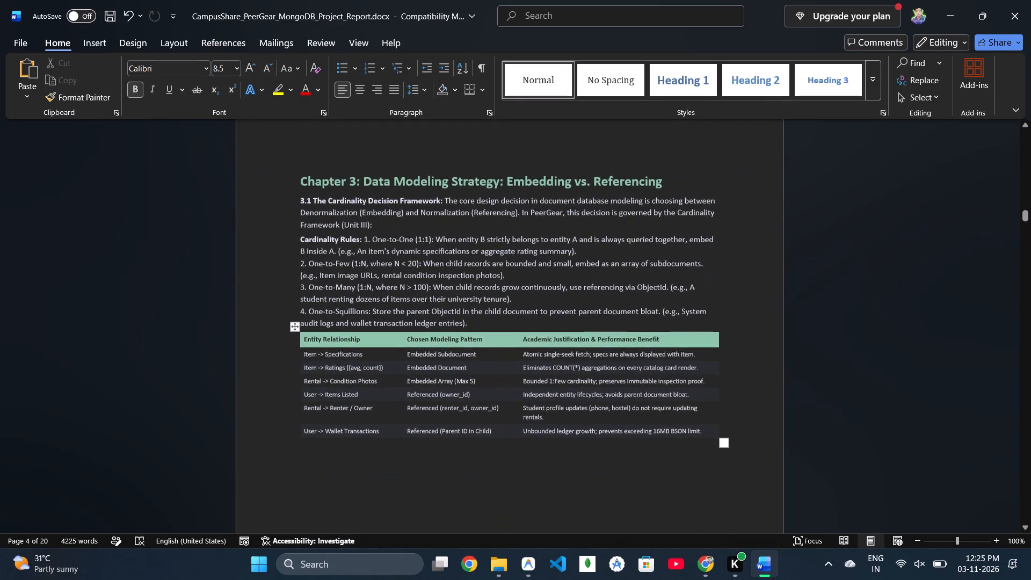
{"action": "scroll", "coordinate": [302, 377], "scroll_direction": "down", "scroll_amount": 3}
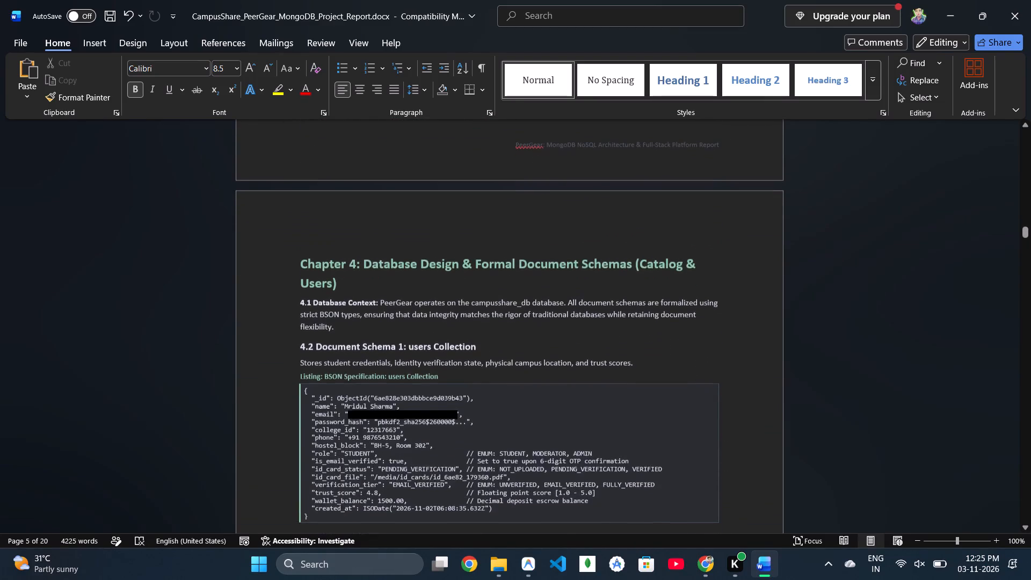
{"action": "scroll", "coordinate": [302, 377], "scroll_direction": "down", "scroll_amount": 1}
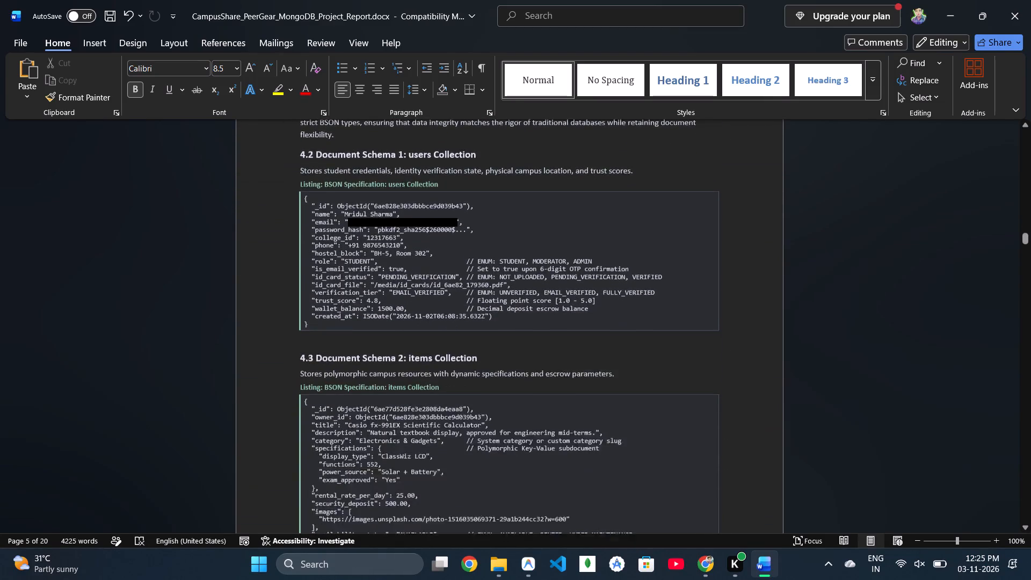
{"action": "scroll", "coordinate": [302, 377], "scroll_direction": "up", "scroll_amount": 1}
{"action": "scroll", "coordinate": [302, 377], "scroll_direction": "down", "scroll_amount": 1}
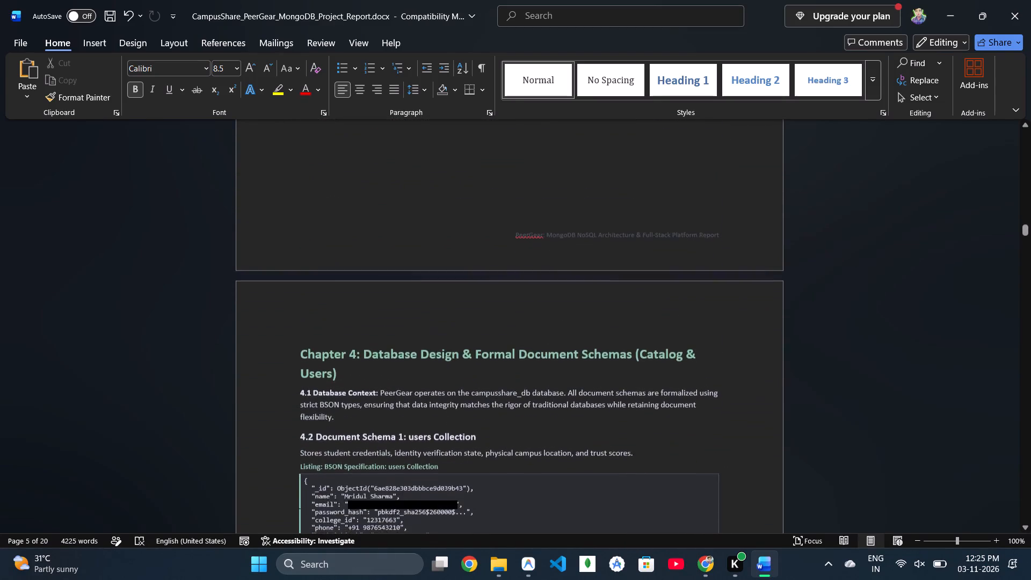
{"action": "scroll", "coordinate": [280, 404], "scroll_direction": "down", "scroll_amount": 1}
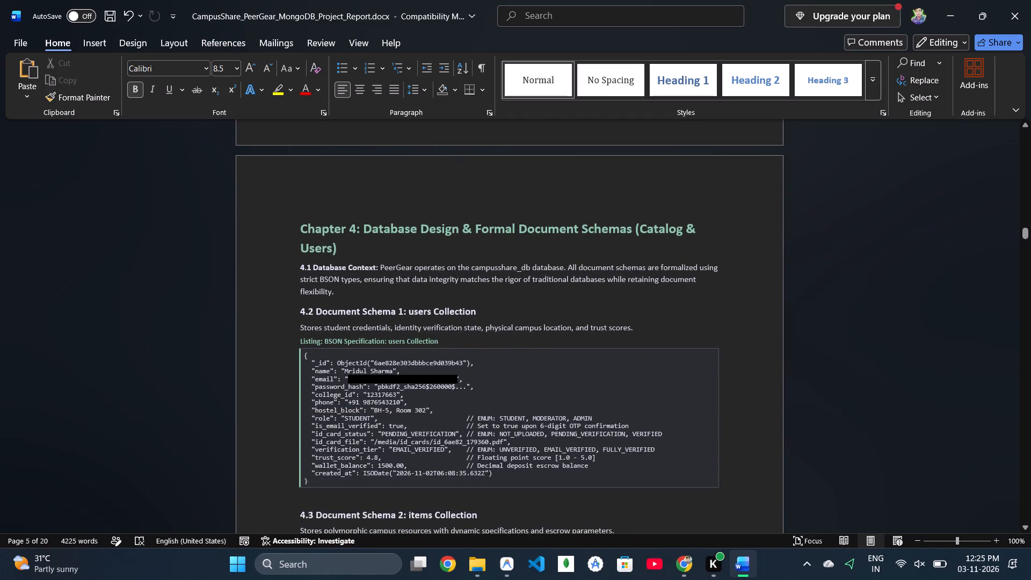
{"action": "scroll", "coordinate": [280, 404], "scroll_direction": "down", "scroll_amount": 2}
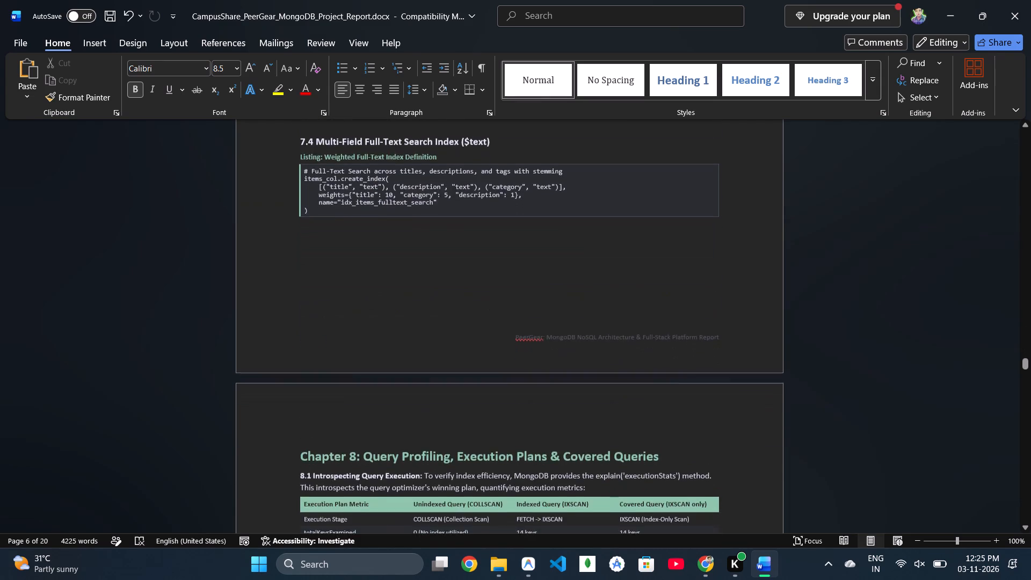
{"action": "scroll", "coordinate": [280, 404], "scroll_direction": "down", "scroll_amount": 3}
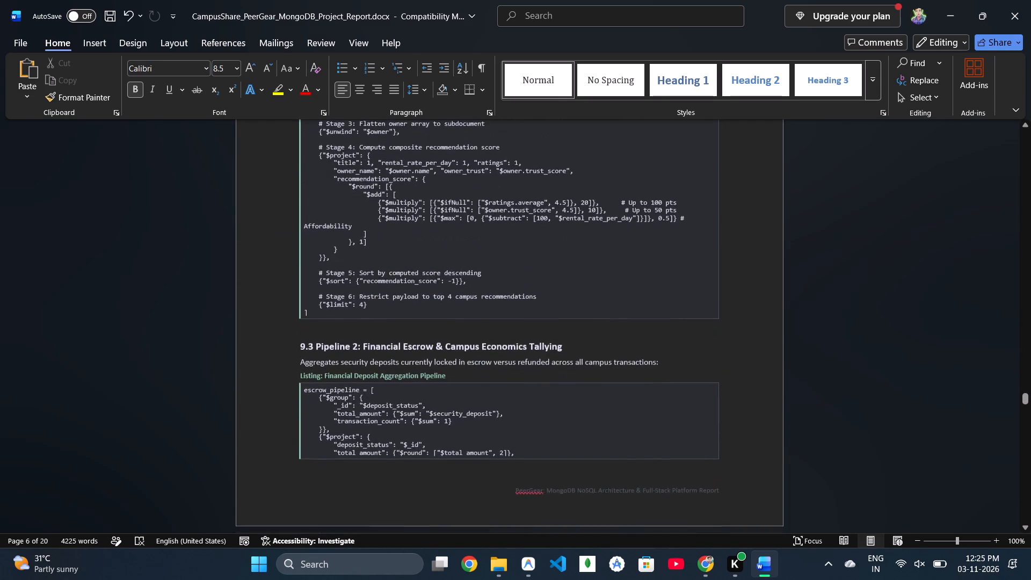
{"action": "scroll", "coordinate": [280, 404], "scroll_direction": "down", "scroll_amount": 10}
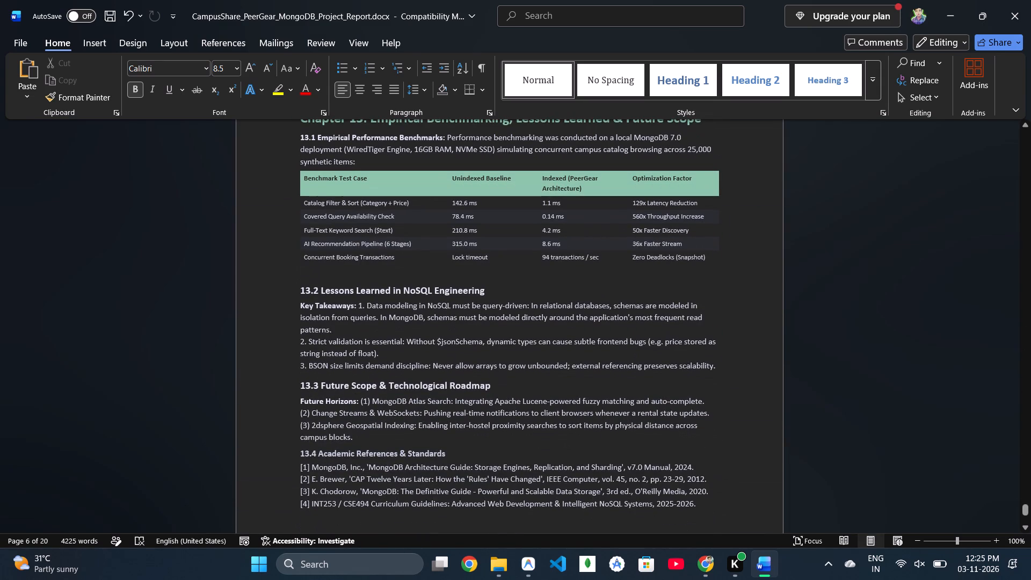
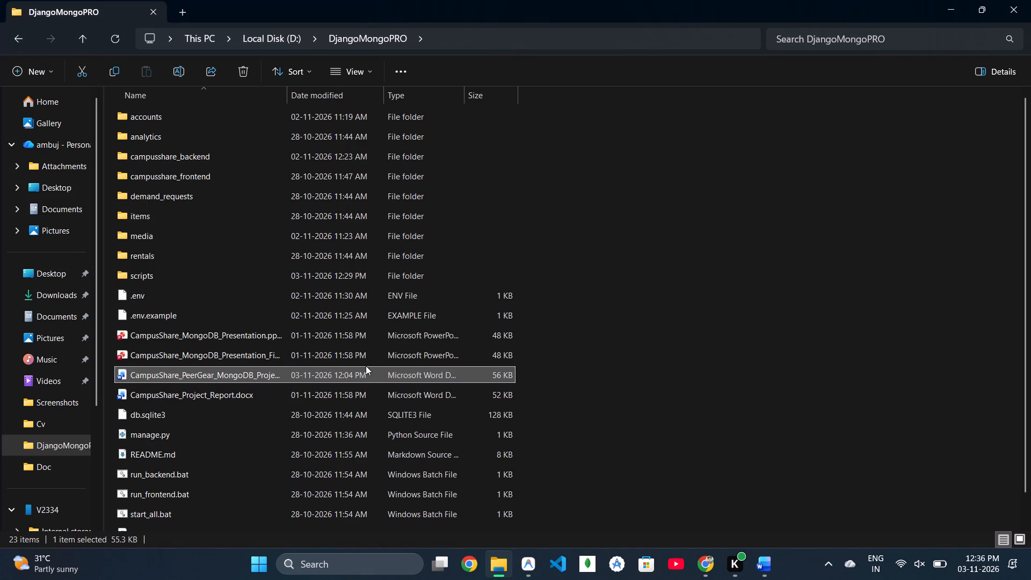
{"action": "left_click", "coordinate": [115, 40]}
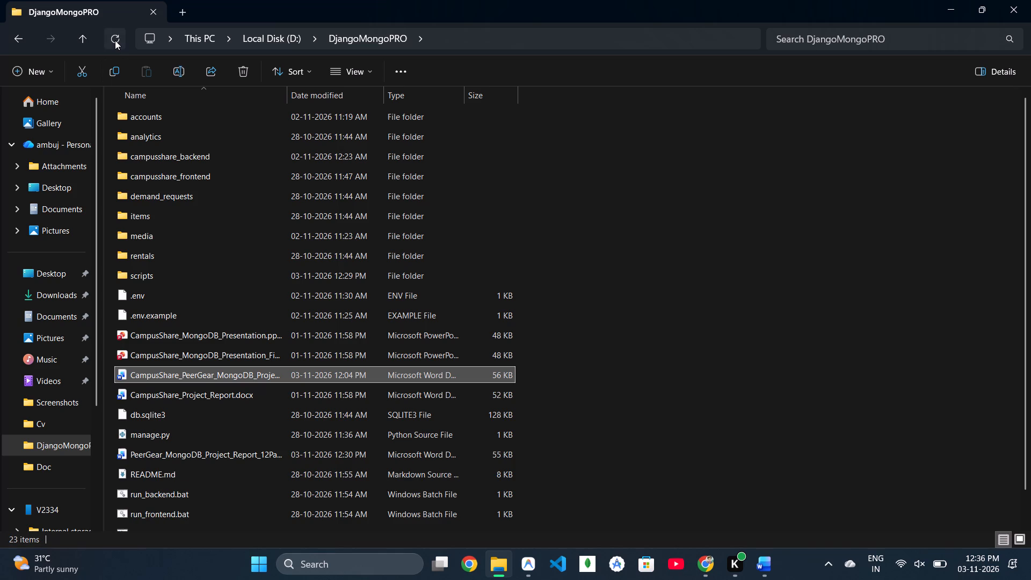
{"action": "left_click", "coordinate": [115, 40]}
{"action": "double_click", "coordinate": [114, 37]}
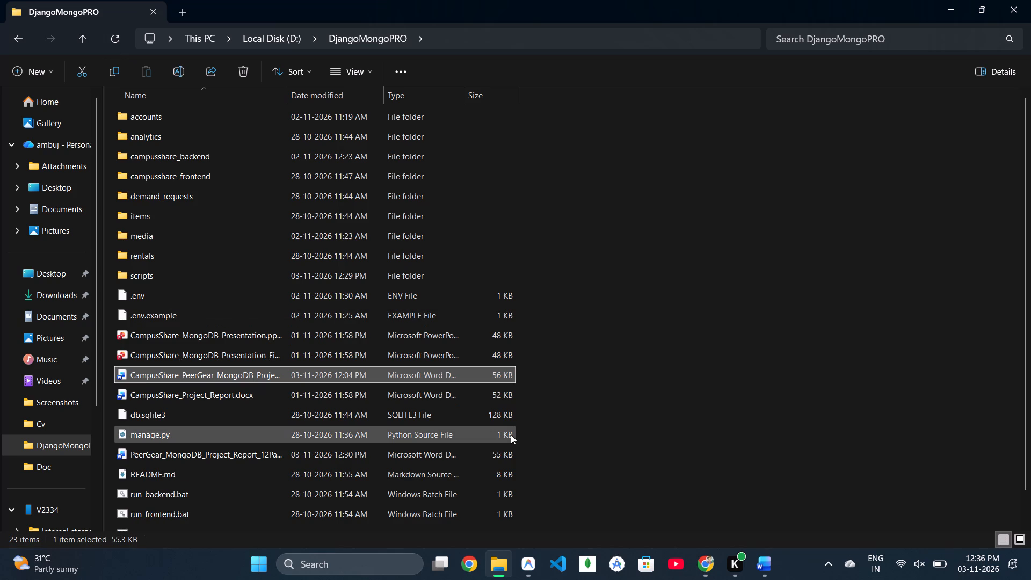
{"action": "double_click", "coordinate": [436, 459]}
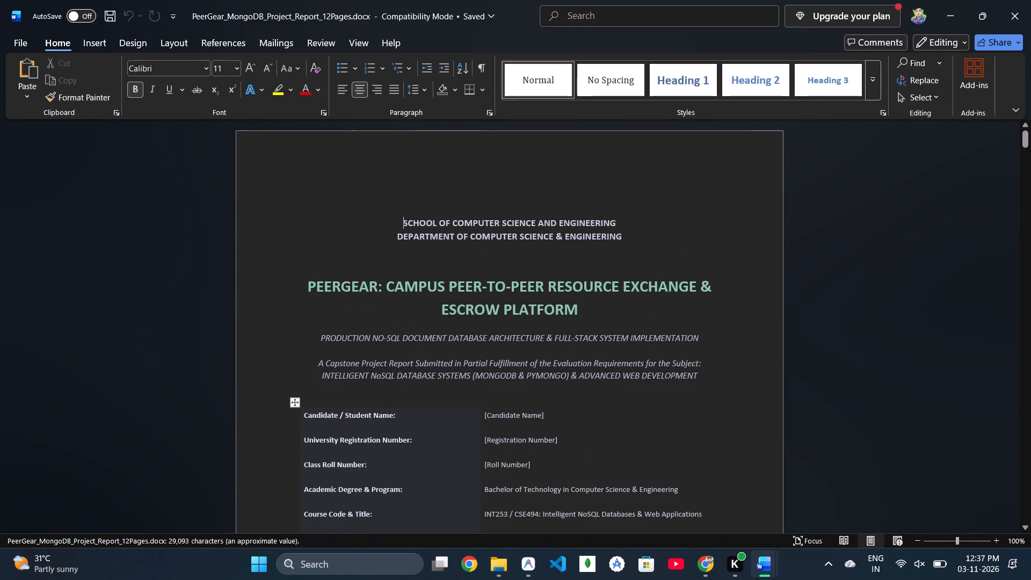
Review the report's cover page, executive project summary and table of contents.
{"action": "scroll", "coordinate": [288, 393], "scroll_direction": "down", "scroll_amount": 2}
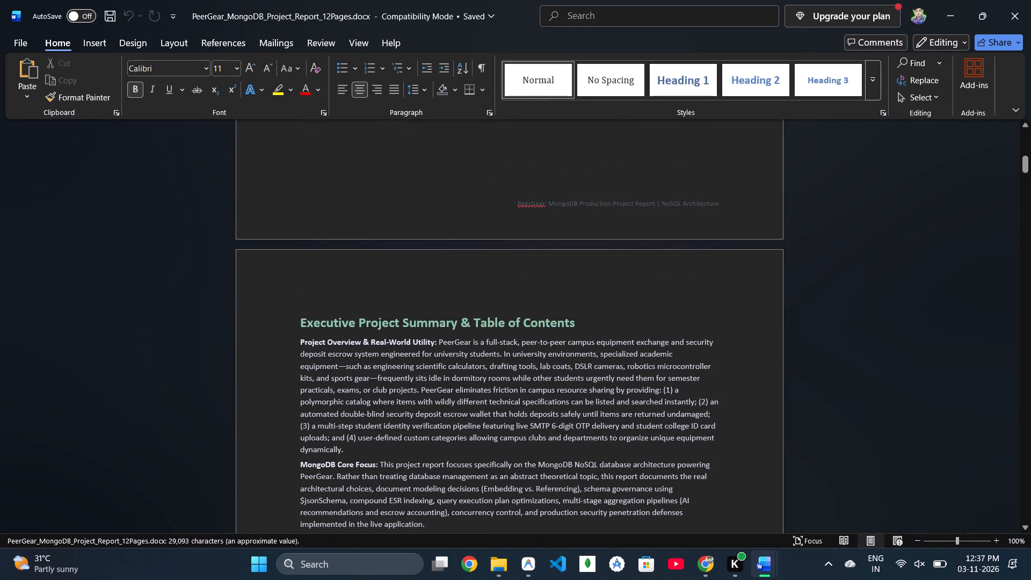
{"action": "scroll", "coordinate": [275, 402], "scroll_direction": "down", "scroll_amount": 1}
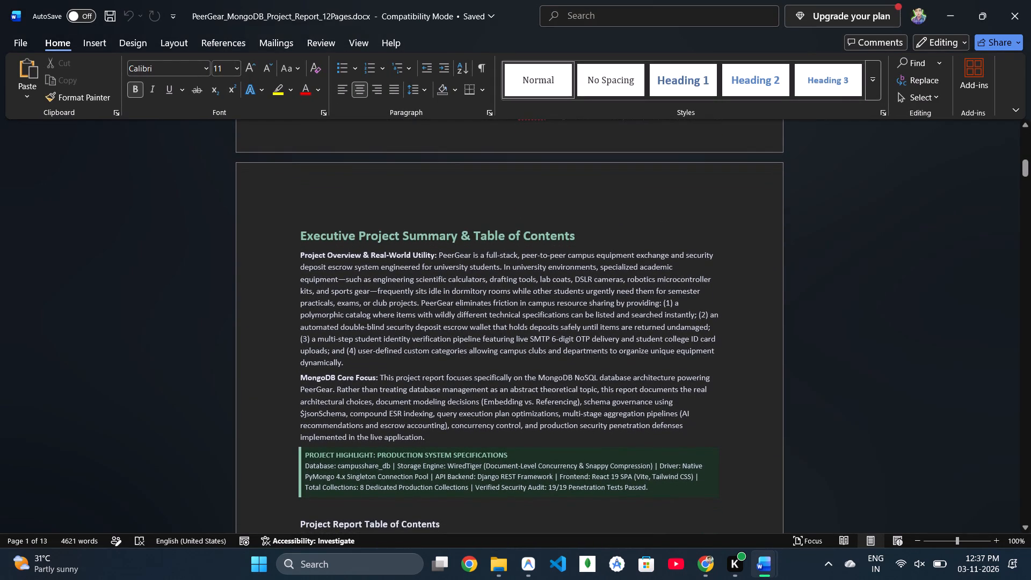
{"action": "scroll", "coordinate": [275, 402], "scroll_direction": "down", "scroll_amount": 3}
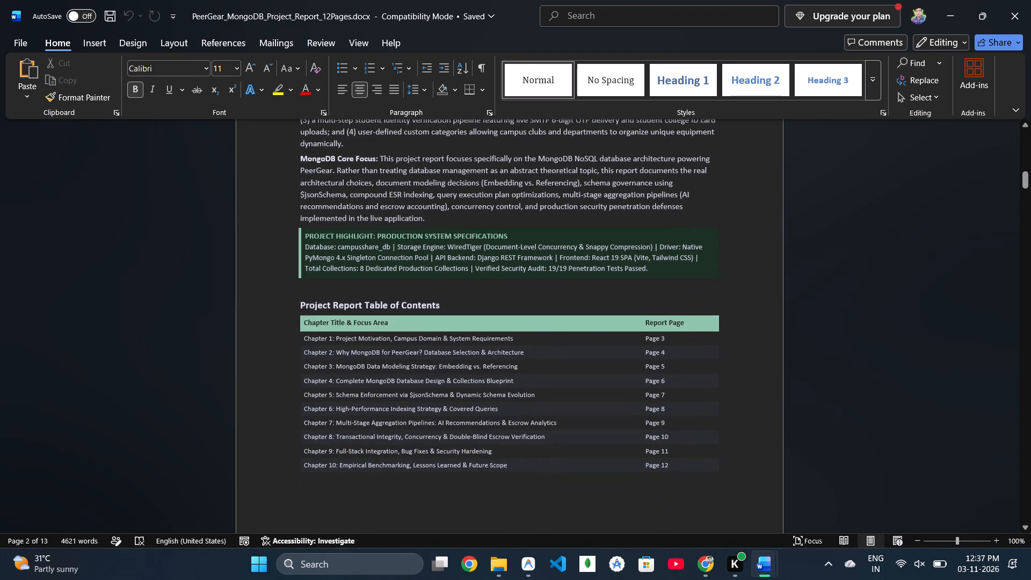
{"action": "scroll", "coordinate": [275, 402], "scroll_direction": "down", "scroll_amount": 1}
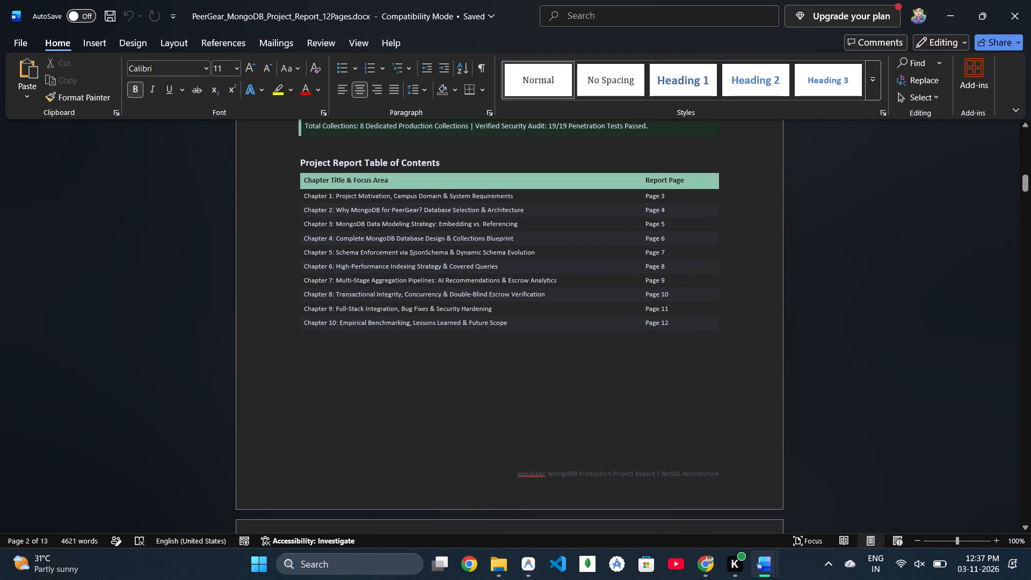
Look through Chapters 1 and 2, covering project motivation, system requirements and the reasons for choosing MongoDB.
{"action": "scroll", "coordinate": [275, 402], "scroll_direction": "down", "scroll_amount": 2}
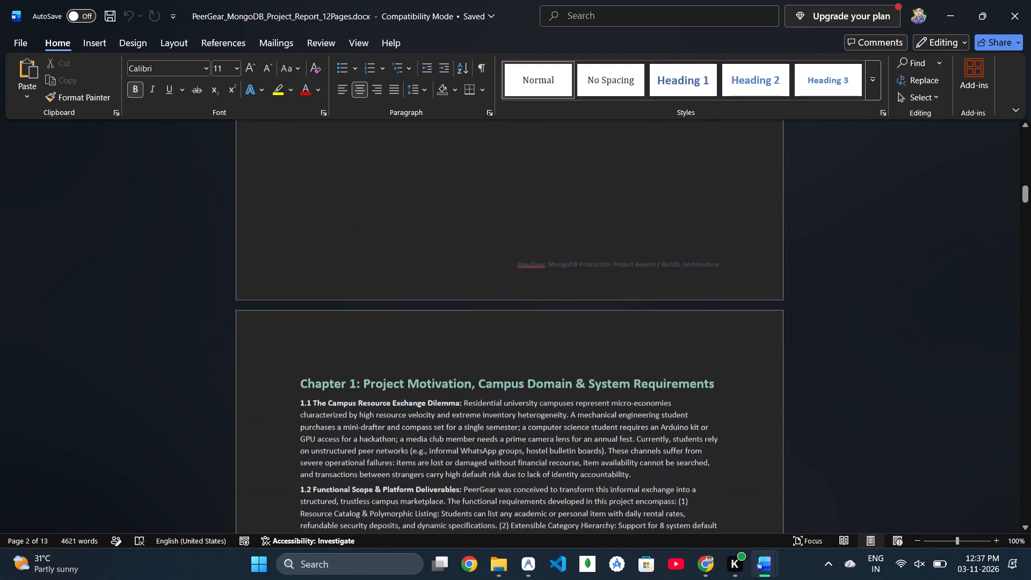
{"action": "scroll", "coordinate": [275, 402], "scroll_direction": "down", "scroll_amount": 1}
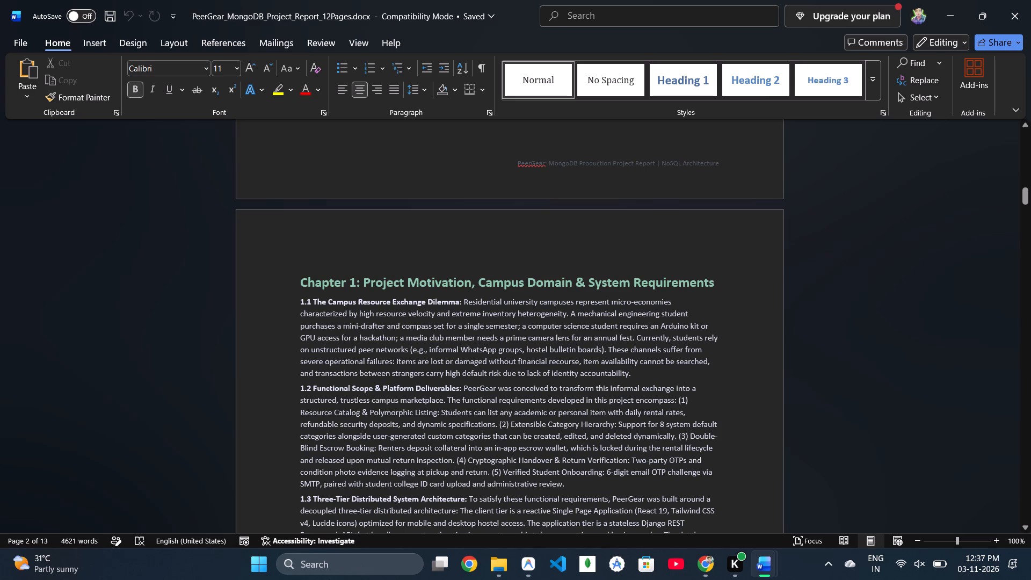
{"action": "scroll", "coordinate": [275, 402], "scroll_direction": "down", "scroll_amount": 1}
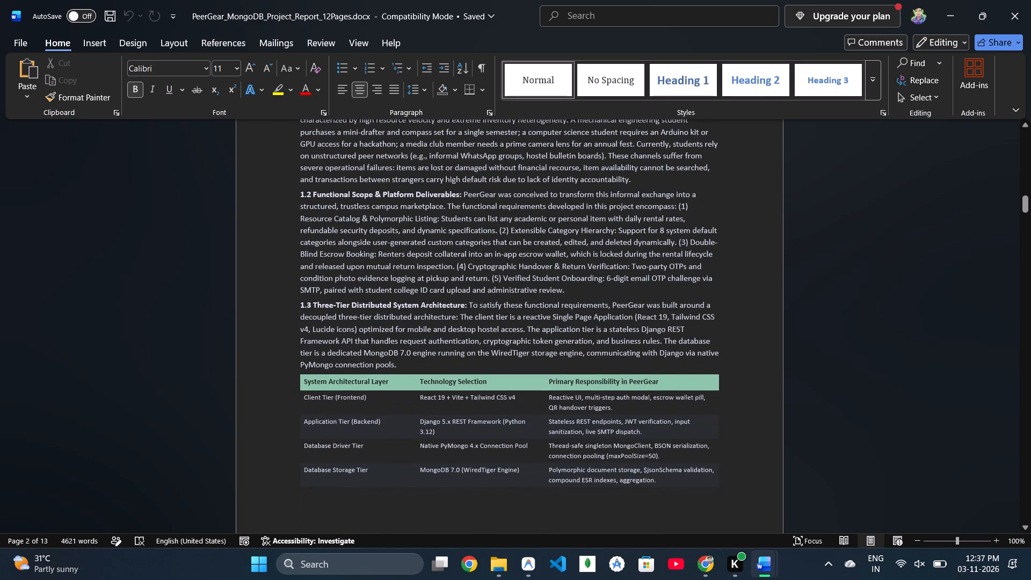
{"action": "scroll", "coordinate": [275, 402], "scroll_direction": "down", "scroll_amount": 2}
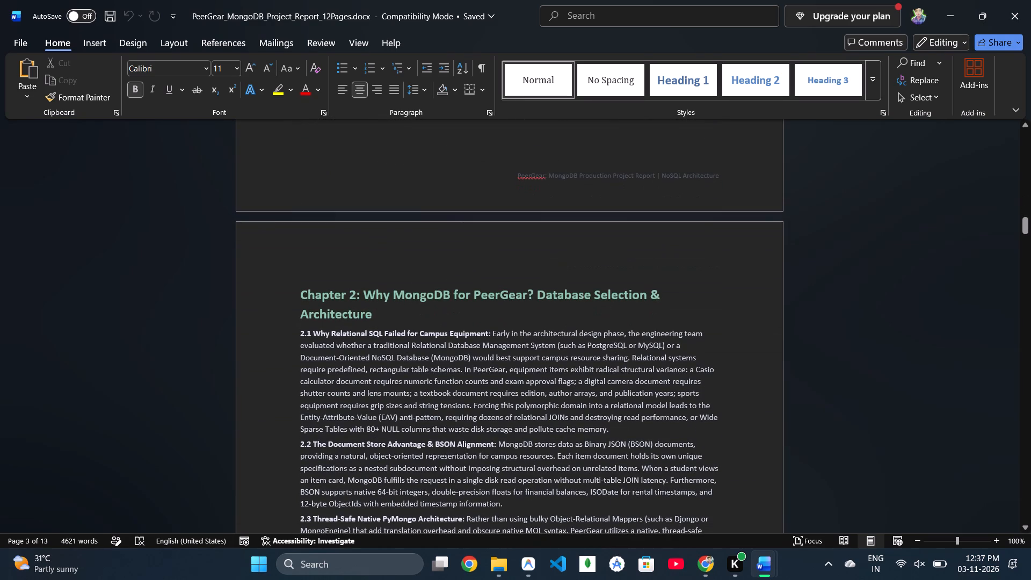
{"action": "scroll", "coordinate": [275, 402], "scroll_direction": "down", "scroll_amount": 2}
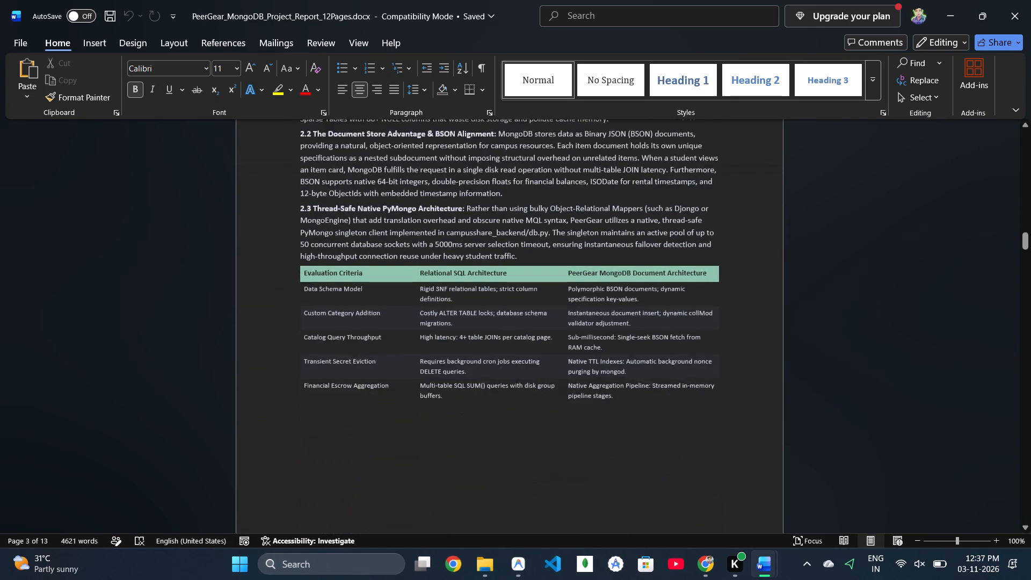
Look through Chapters 3 to 5, covering data modeling, the collections blueprint and schema enforcement.
{"action": "scroll", "coordinate": [275, 402], "scroll_direction": "down", "scroll_amount": 1}
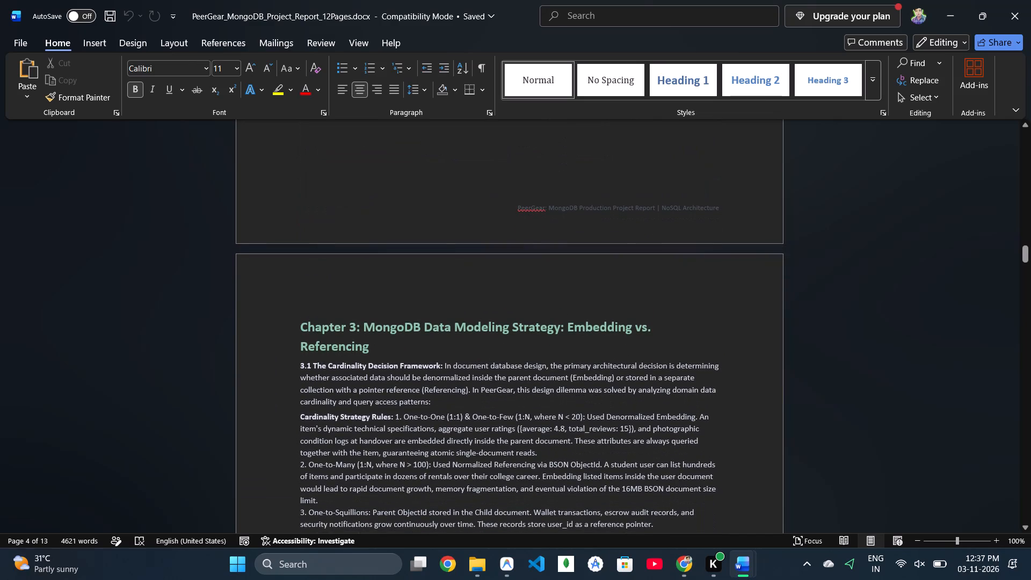
{"action": "scroll", "coordinate": [275, 402], "scroll_direction": "down", "scroll_amount": 2}
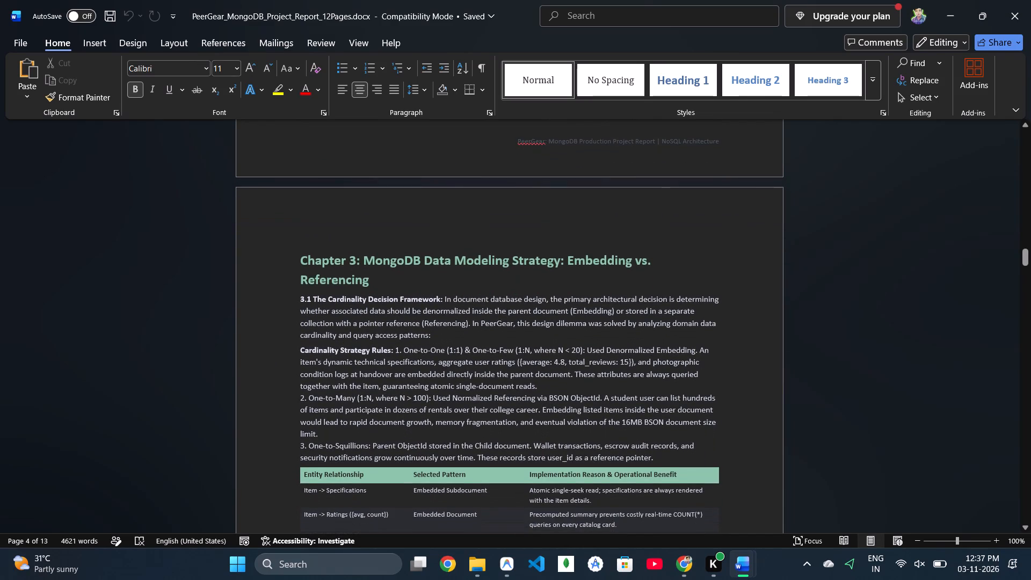
{"action": "scroll", "coordinate": [275, 402], "scroll_direction": "down", "scroll_amount": 2}
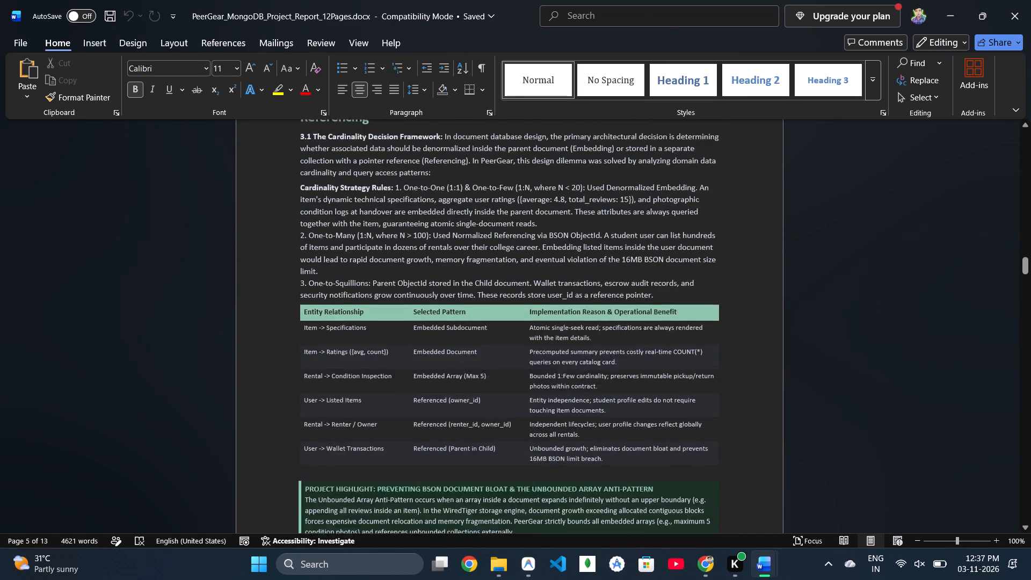
{"action": "scroll", "coordinate": [275, 402], "scroll_direction": "down", "scroll_amount": 2}
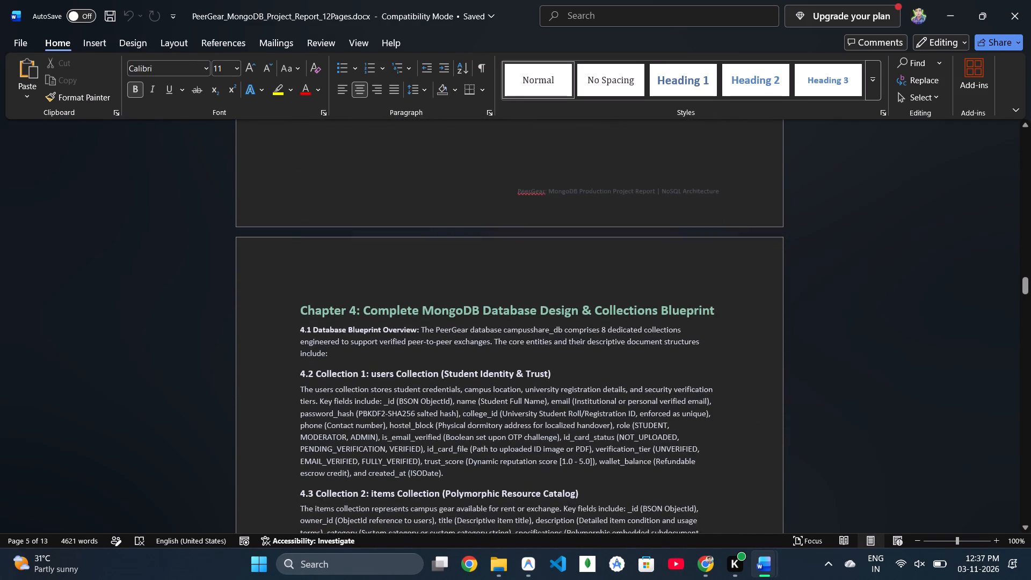
{"action": "scroll", "coordinate": [275, 402], "scroll_direction": "down", "scroll_amount": 2}
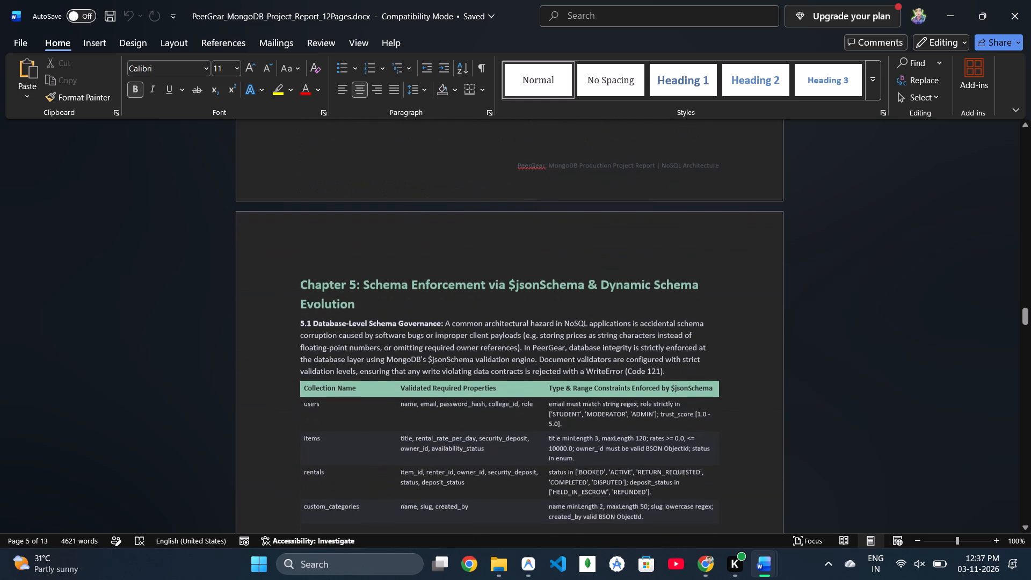
Skim the rest of the report from Chapter 6 on indexing to the last page.
{"action": "scroll", "coordinate": [275, 402], "scroll_direction": "down", "scroll_amount": 2}
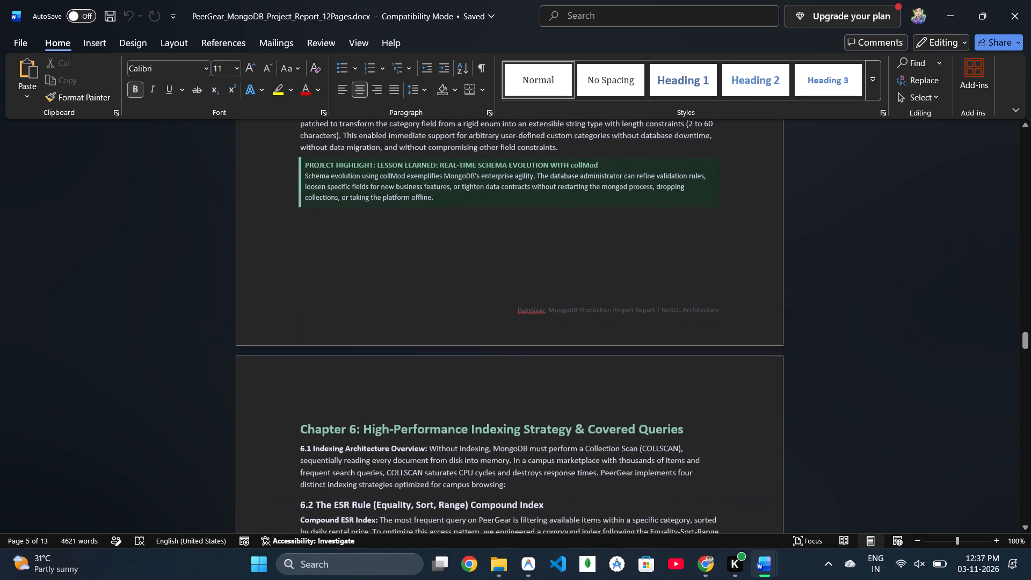
{"action": "scroll", "coordinate": [275, 402], "scroll_direction": "down", "scroll_amount": 3}
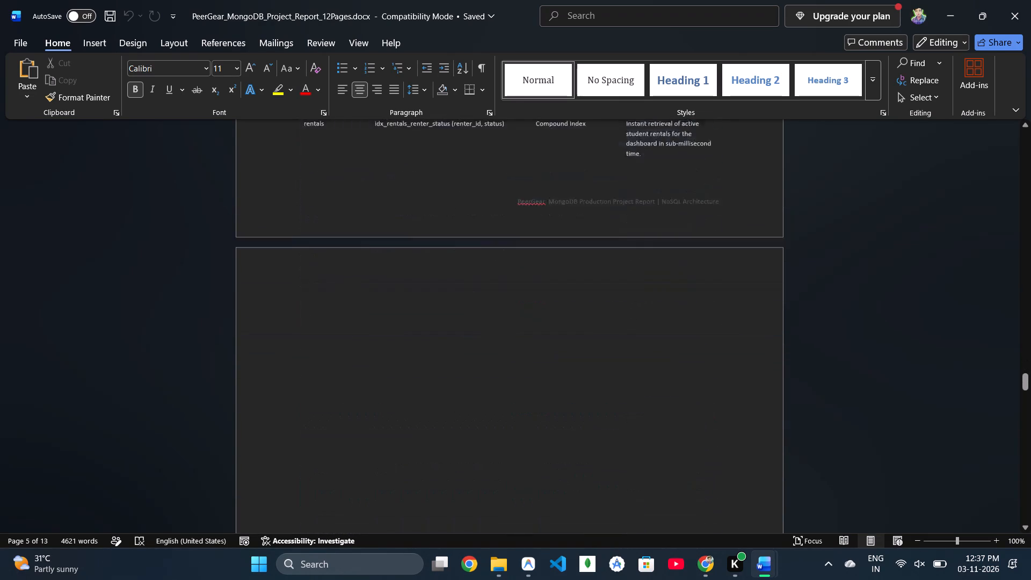
{"action": "scroll", "coordinate": [275, 402], "scroll_direction": "down", "scroll_amount": 19}
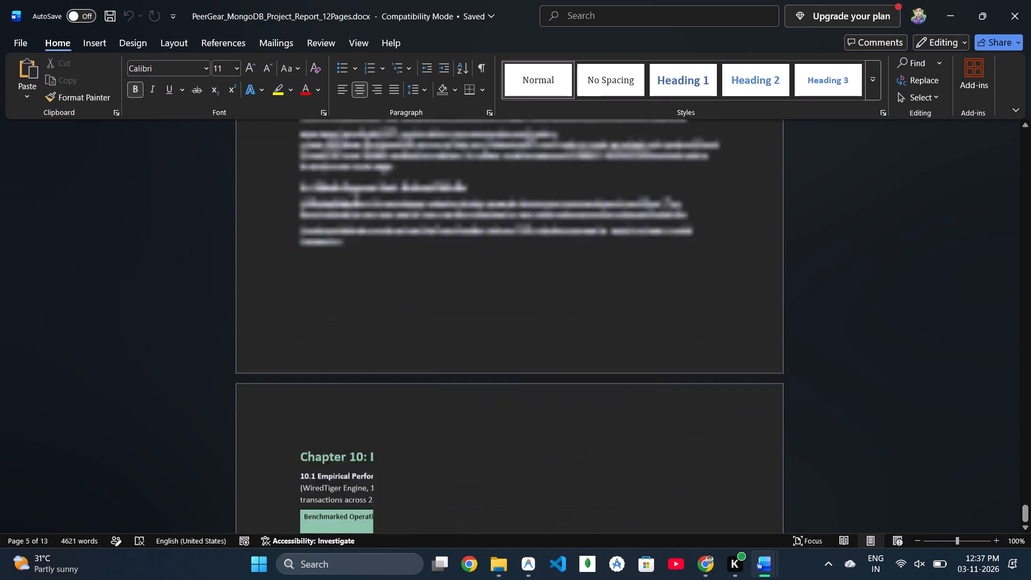
{"action": "scroll", "coordinate": [275, 402], "scroll_direction": "down", "scroll_amount": 17}
{"action": "scroll", "coordinate": [275, 402], "scroll_direction": "down", "scroll_amount": 4}
Review Chapter 10, including the benchmarking table, engineering insights, future roadmap and bibliography.
{"action": "scroll", "coordinate": [275, 402], "scroll_direction": "up", "scroll_amount": 1}
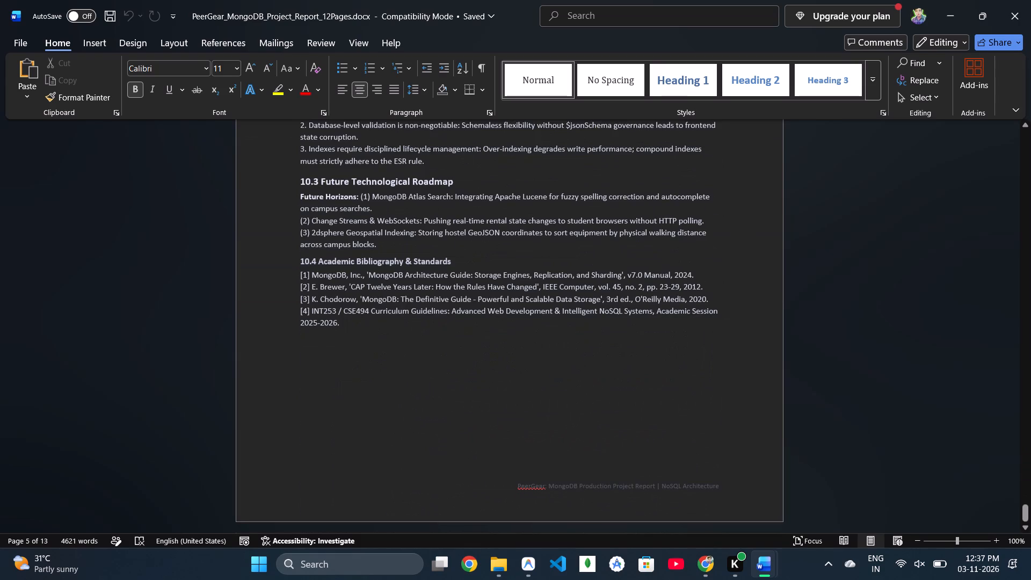
{"action": "scroll", "coordinate": [275, 402], "scroll_direction": "up", "scroll_amount": 1}
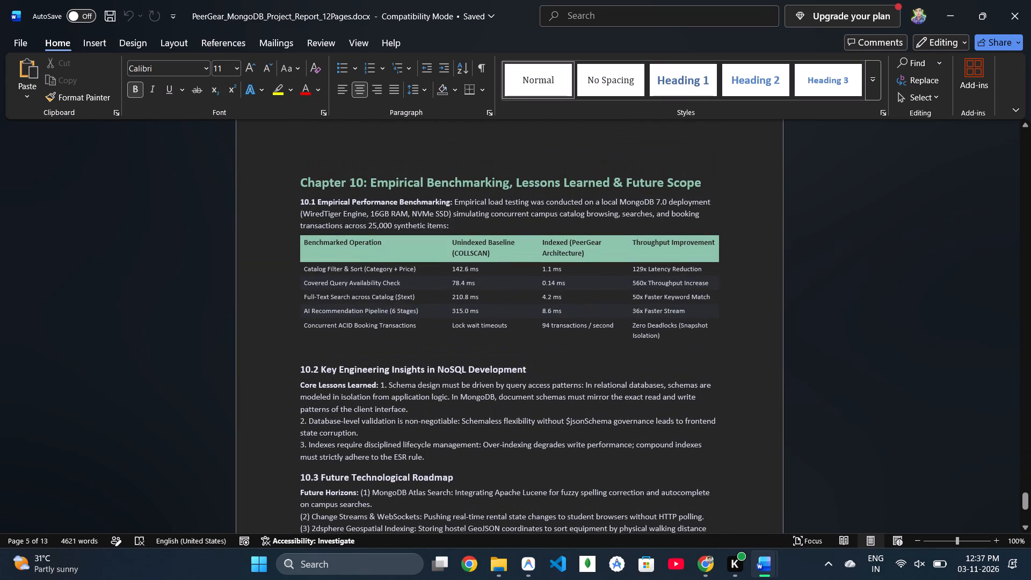
{"action": "scroll", "coordinate": [275, 402], "scroll_direction": "up", "scroll_amount": 1}
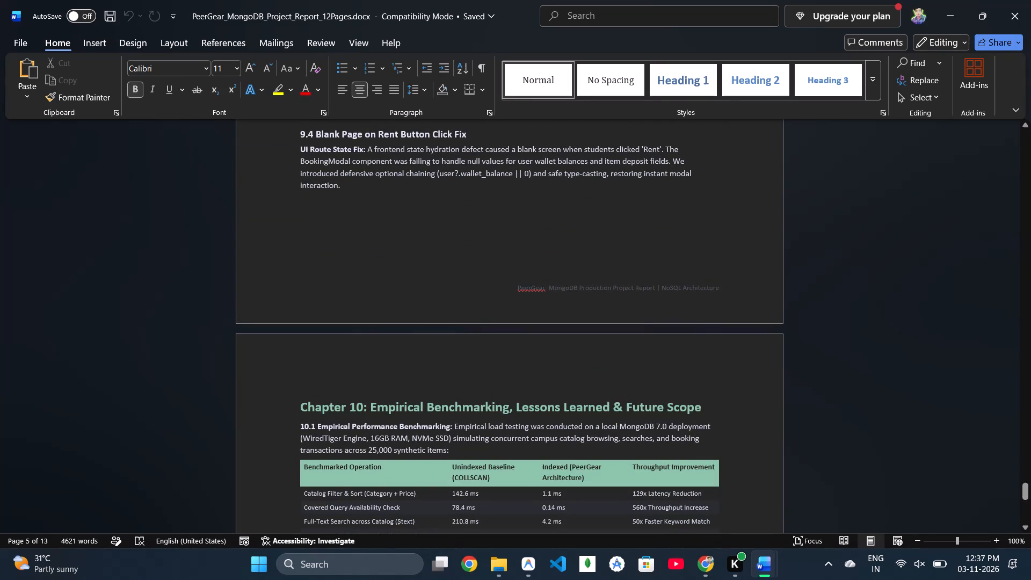
{"action": "scroll", "coordinate": [275, 402], "scroll_direction": "down", "scroll_amount": 2}
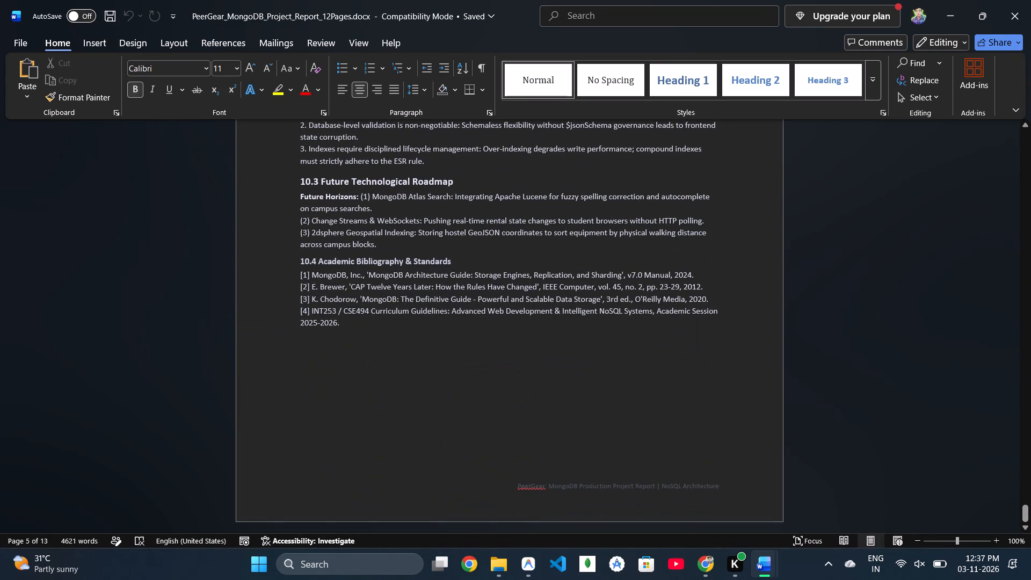
{"action": "scroll", "coordinate": [275, 402], "scroll_direction": "up", "scroll_amount": 1}
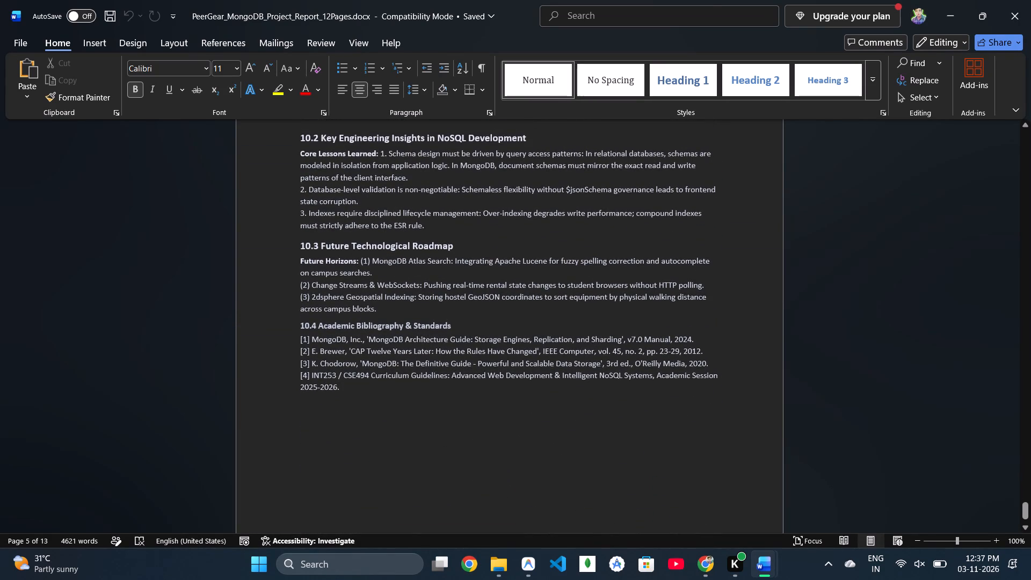
{"action": "scroll", "coordinate": [275, 402], "scroll_direction": "up", "scroll_amount": 1}
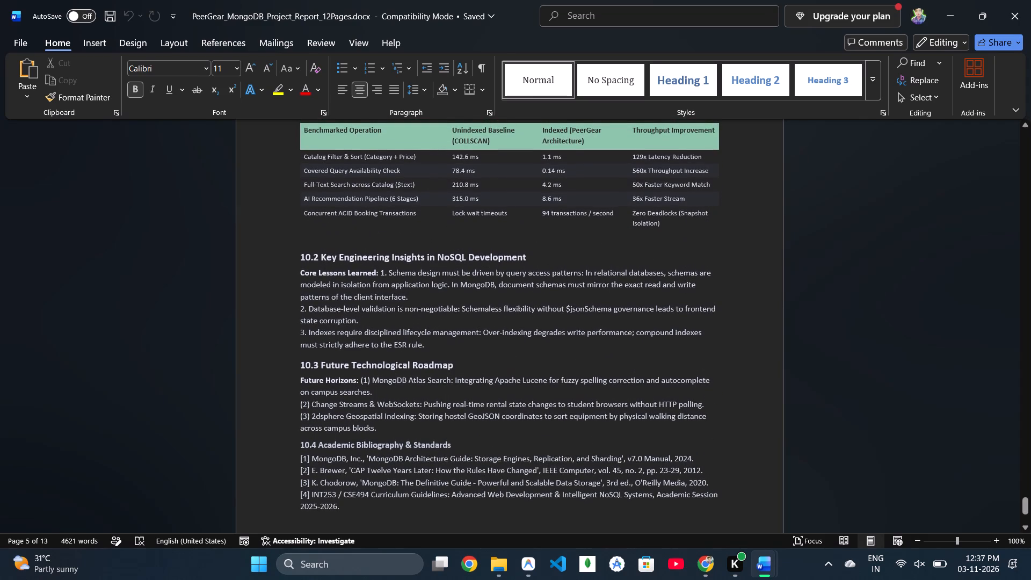
{"action": "scroll", "coordinate": [275, 402], "scroll_direction": "up", "scroll_amount": 2}
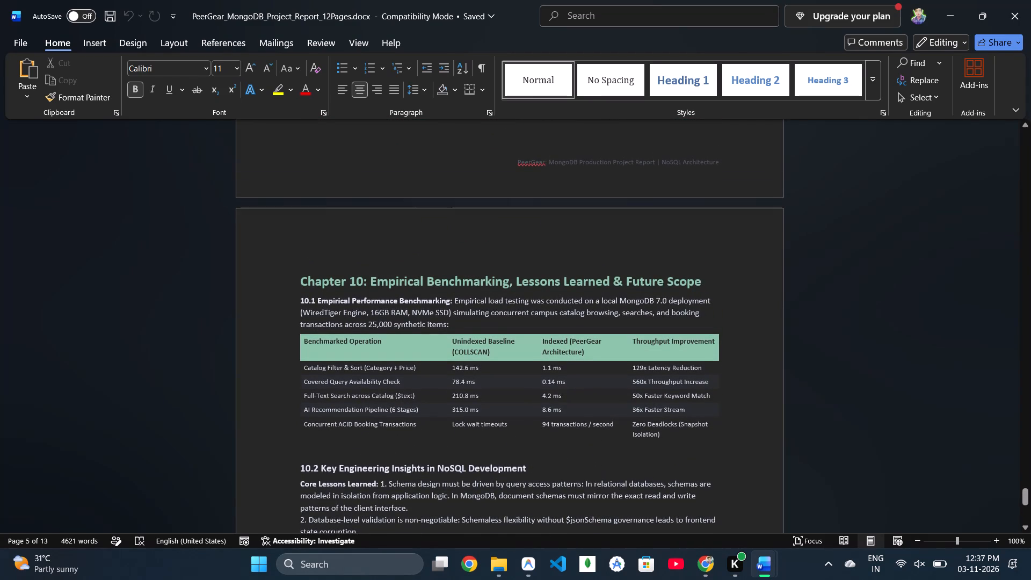
Look back through the report from Chapter 10 to the page just before Chapter 7.
{"action": "scroll", "coordinate": [275, 402], "scroll_direction": "up", "scroll_amount": 2}
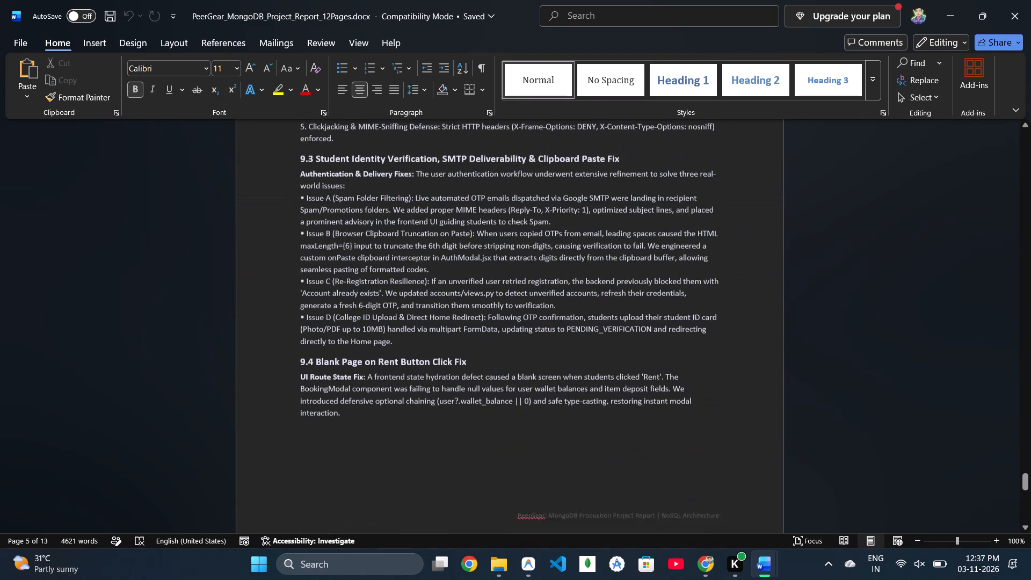
{"action": "scroll", "coordinate": [275, 402], "scroll_direction": "up", "scroll_amount": 2}
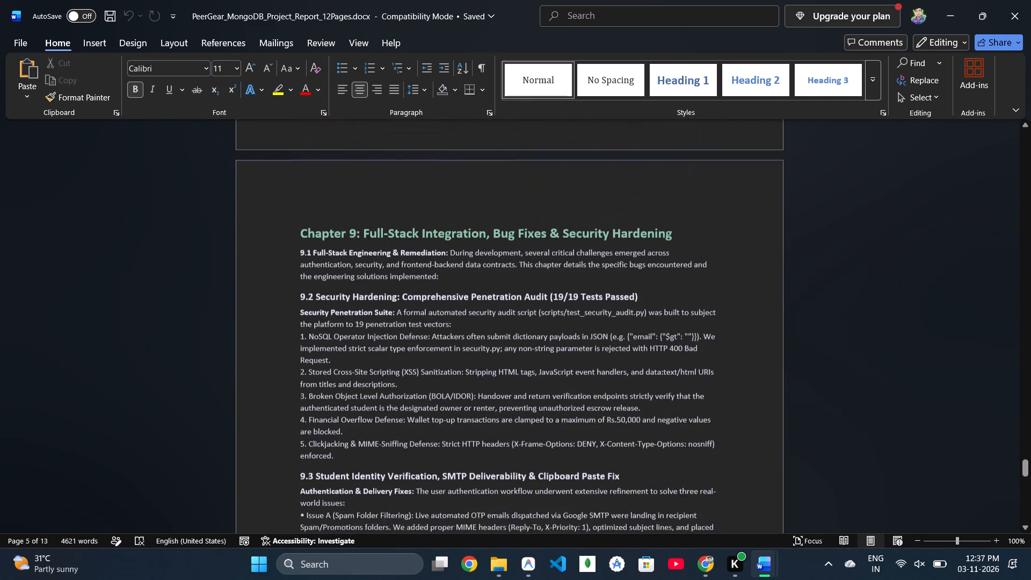
{"action": "scroll", "coordinate": [275, 402], "scroll_direction": "up", "scroll_amount": 2}
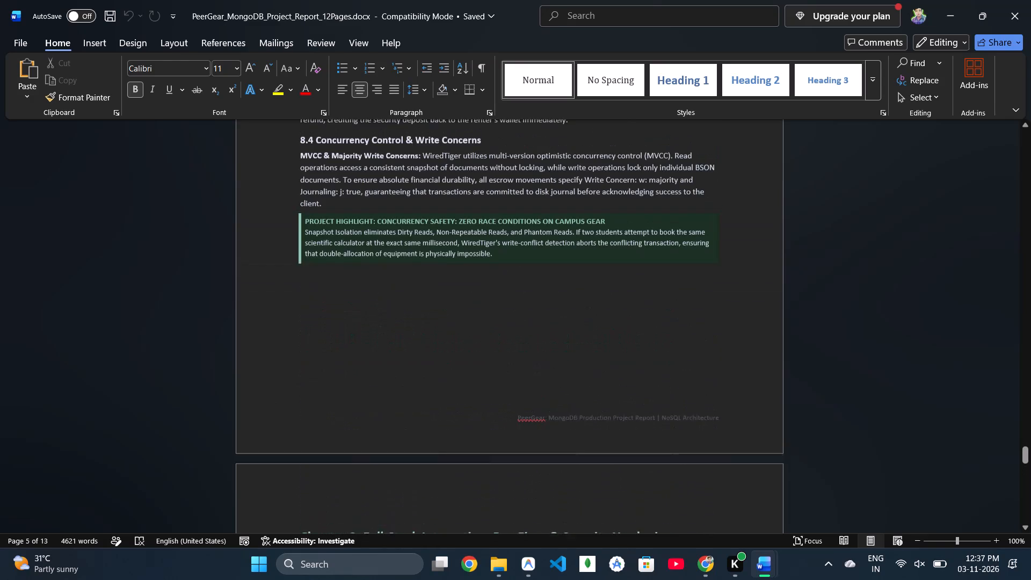
{"action": "scroll", "coordinate": [275, 402], "scroll_direction": "up", "scroll_amount": 2}
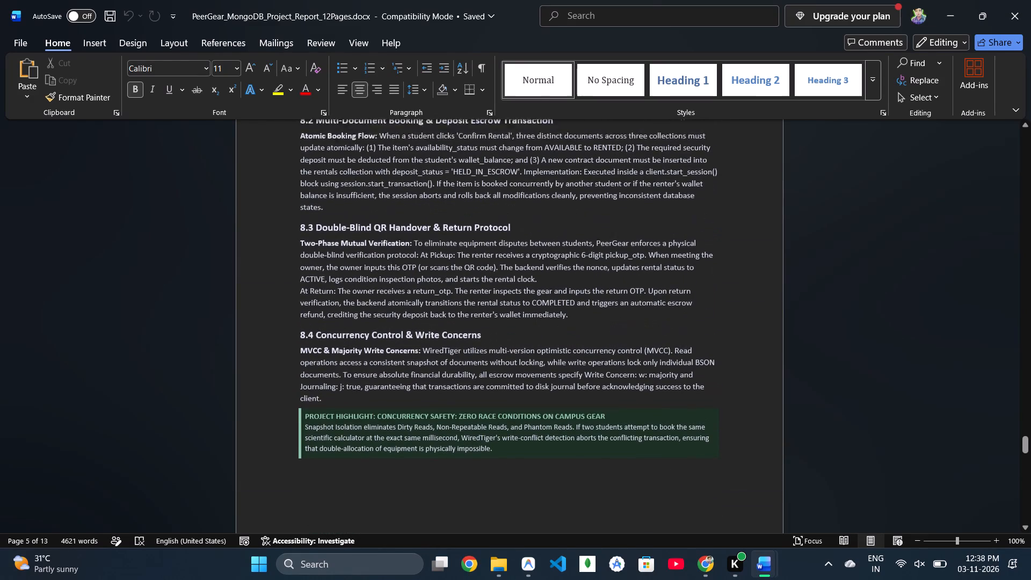
{"action": "scroll", "coordinate": [275, 402], "scroll_direction": "up", "scroll_amount": 2}
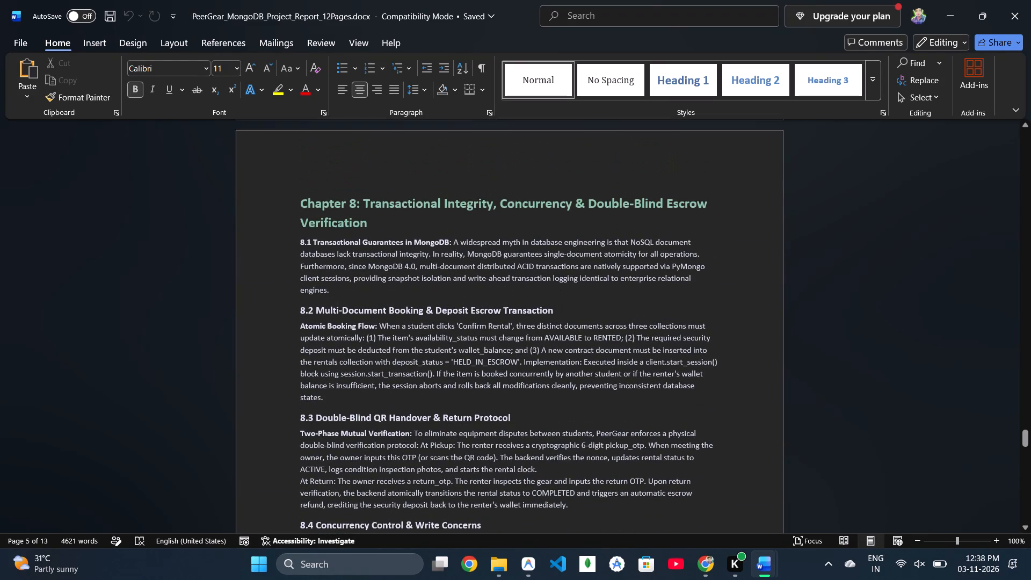
{"action": "scroll", "coordinate": [275, 402], "scroll_direction": "up", "scroll_amount": 3}
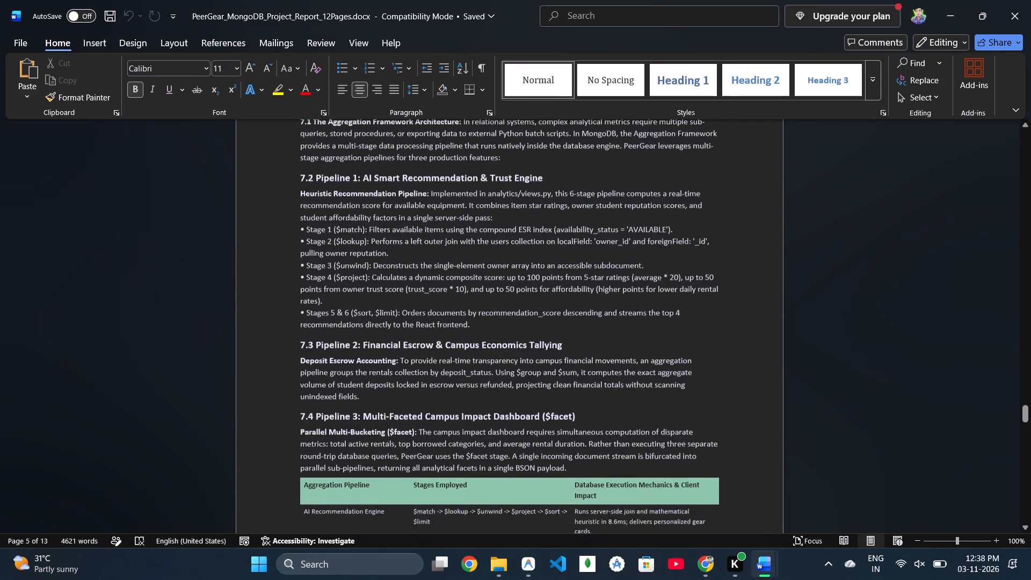
{"action": "scroll", "coordinate": [275, 402], "scroll_direction": "up", "scroll_amount": 1}
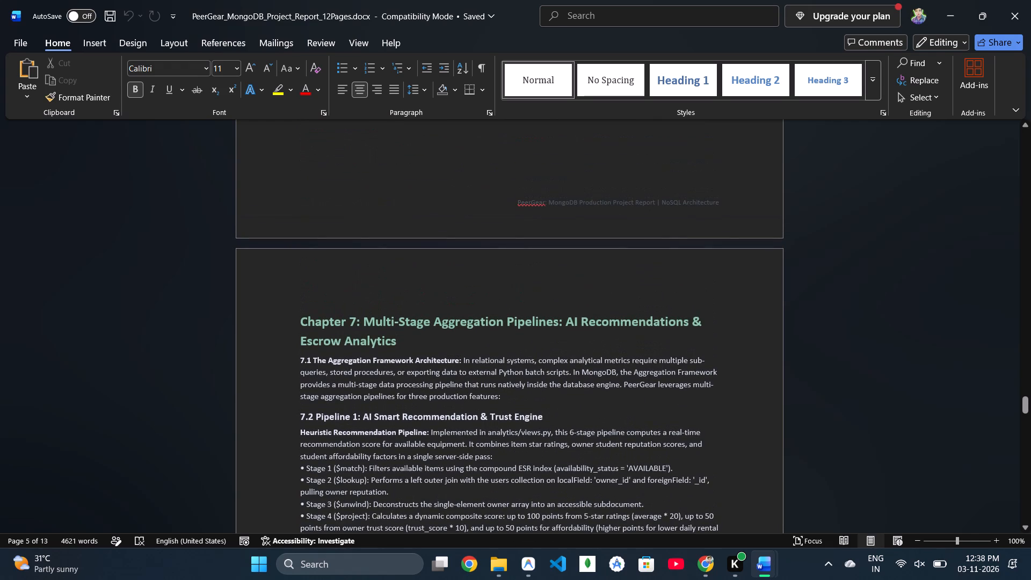
{"action": "scroll", "coordinate": [275, 402], "scroll_direction": "up", "scroll_amount": 2}
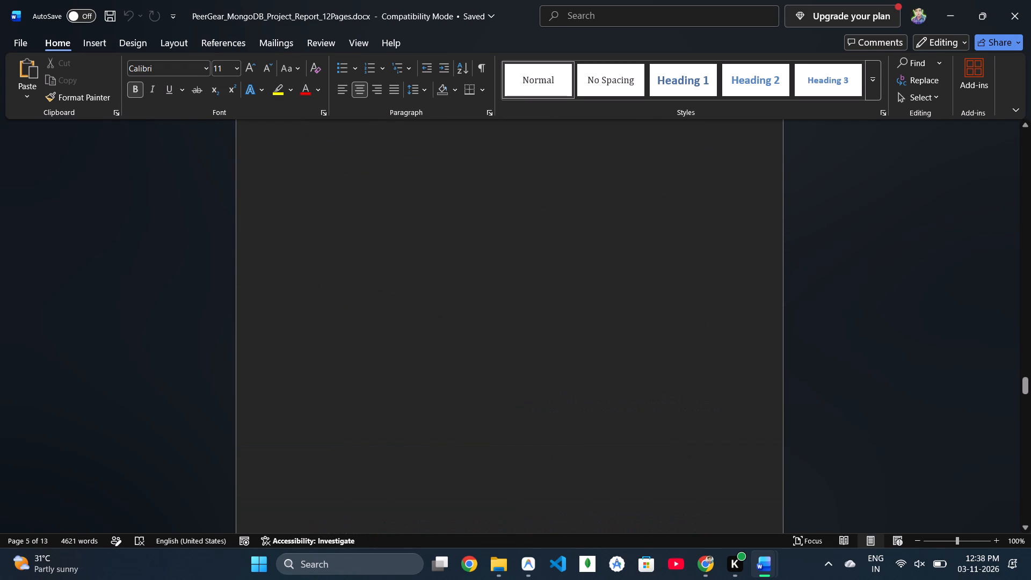
Remove the blank page between the Chapter 6 index table and the Chapter 7 heading.
{"action": "scroll", "coordinate": [275, 402], "scroll_direction": "up", "scroll_amount": 1}
{"action": "scroll", "coordinate": [275, 402], "scroll_direction": "down", "scroll_amount": 2}
{"action": "scroll", "coordinate": [275, 402], "scroll_direction": "up", "scroll_amount": 1}
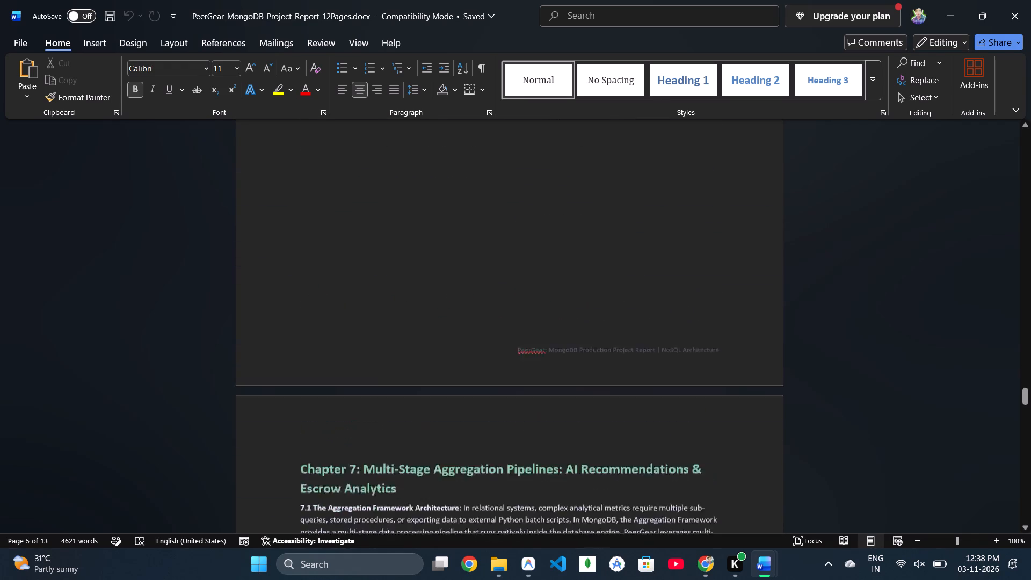
{"action": "scroll", "coordinate": [275, 402], "scroll_direction": "up", "scroll_amount": 1}
{"action": "left_click", "coordinate": [324, 300]}
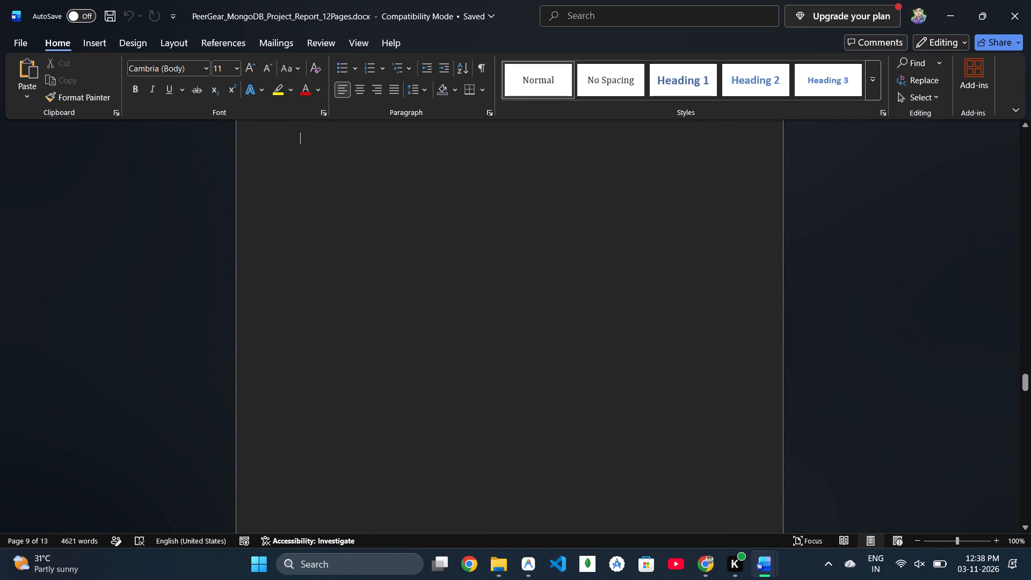
{"action": "left_click", "coordinate": [313, 284]}
{"action": "scroll", "coordinate": [290, 277], "scroll_direction": "up", "scroll_amount": 1}
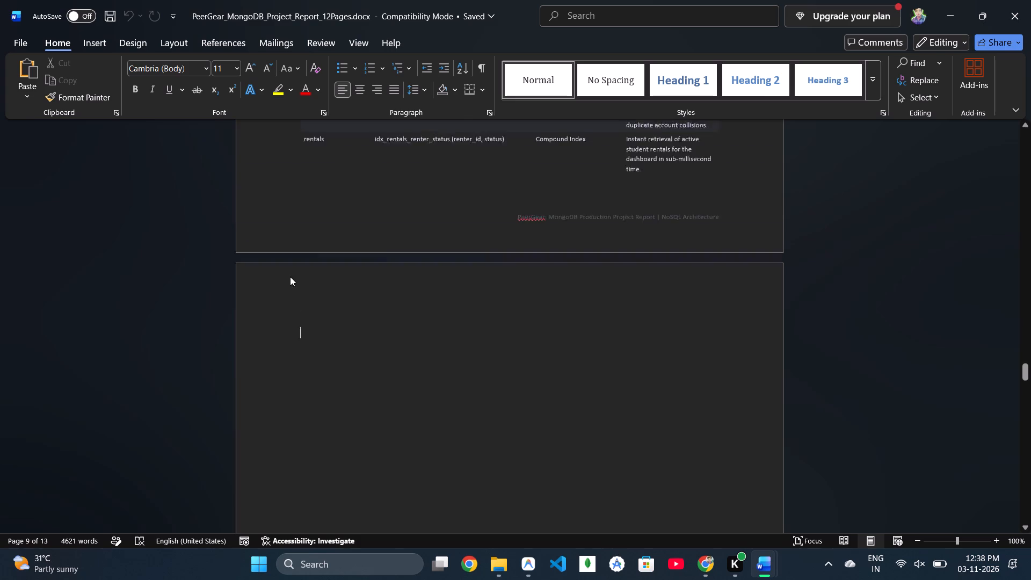
{"action": "scroll", "coordinate": [290, 277], "scroll_direction": "down", "scroll_amount": 2}
{"action": "scroll", "coordinate": [292, 323], "scroll_direction": "up", "scroll_amount": 1}
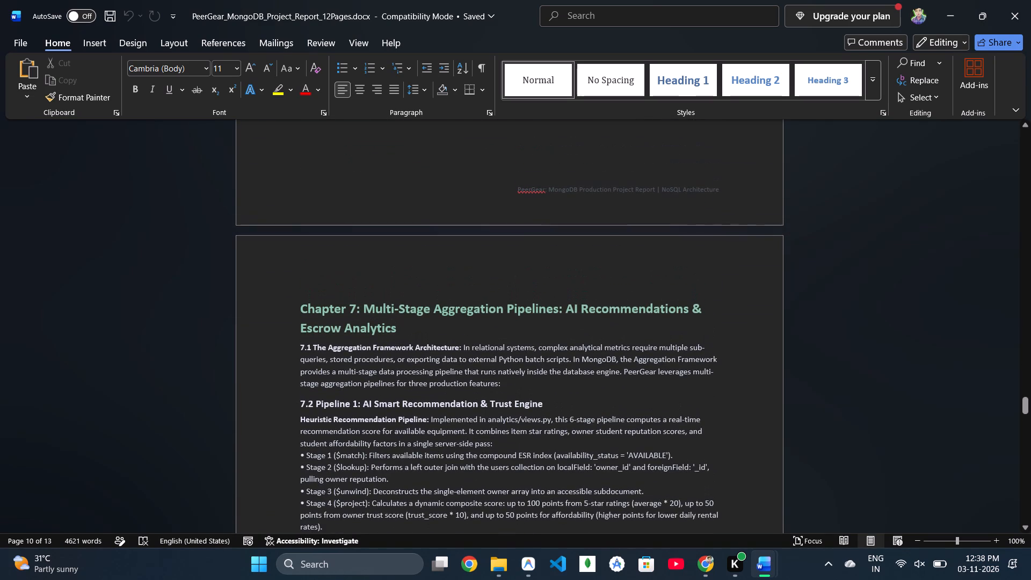
{"action": "left_click", "coordinate": [301, 287]}
{"action": "key", "text": "BackSpace"}
{"action": "key", "text": "BackSpace"}
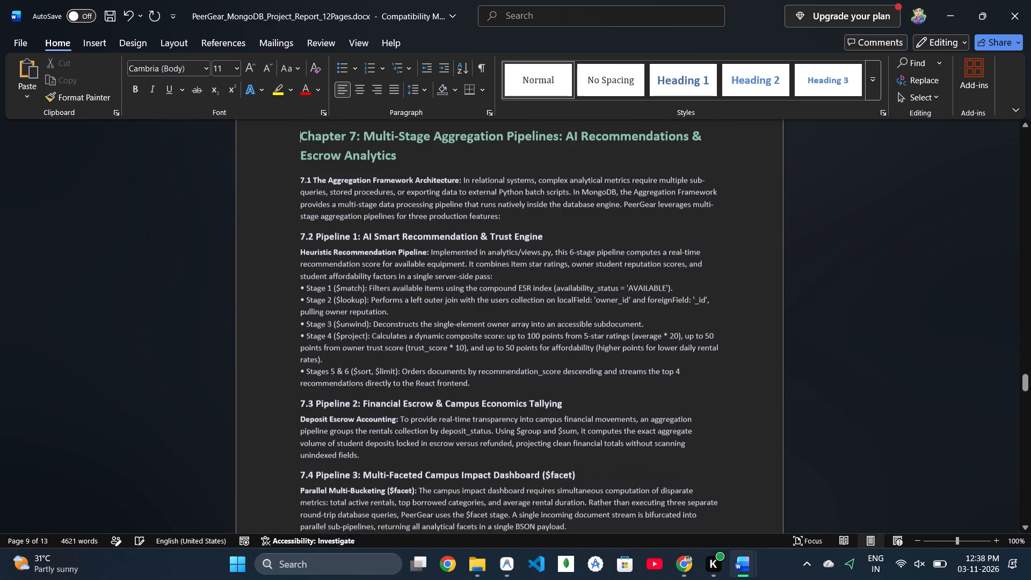
Look over the page flow around Chapter 7 and back through the earlier chapters to the cover page.
{"action": "scroll", "coordinate": [301, 287], "scroll_direction": "down", "scroll_amount": 2}
{"action": "scroll", "coordinate": [301, 287], "scroll_direction": "up", "scroll_amount": 1}
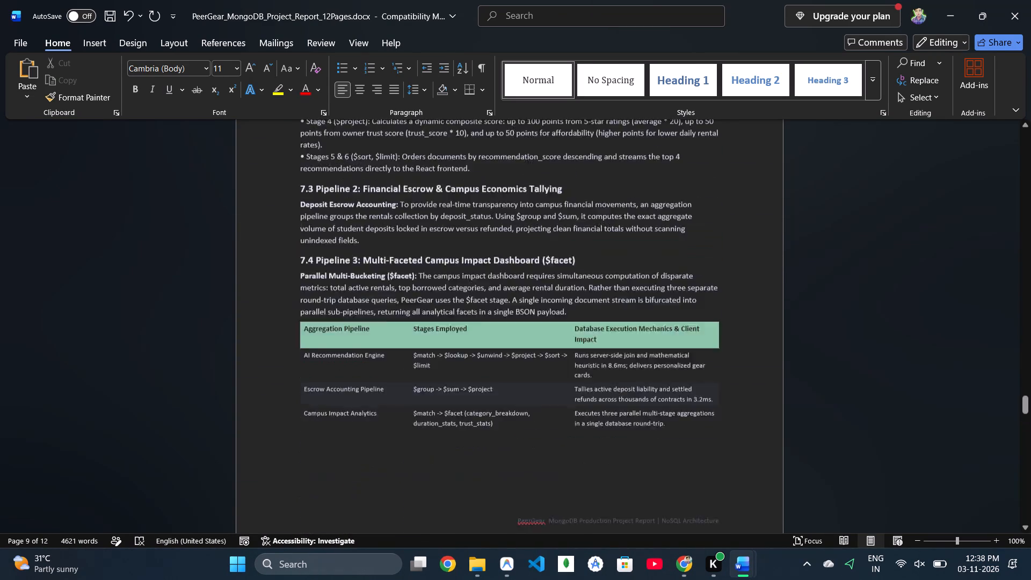
{"action": "scroll", "coordinate": [301, 287], "scroll_direction": "up", "scroll_amount": 2}
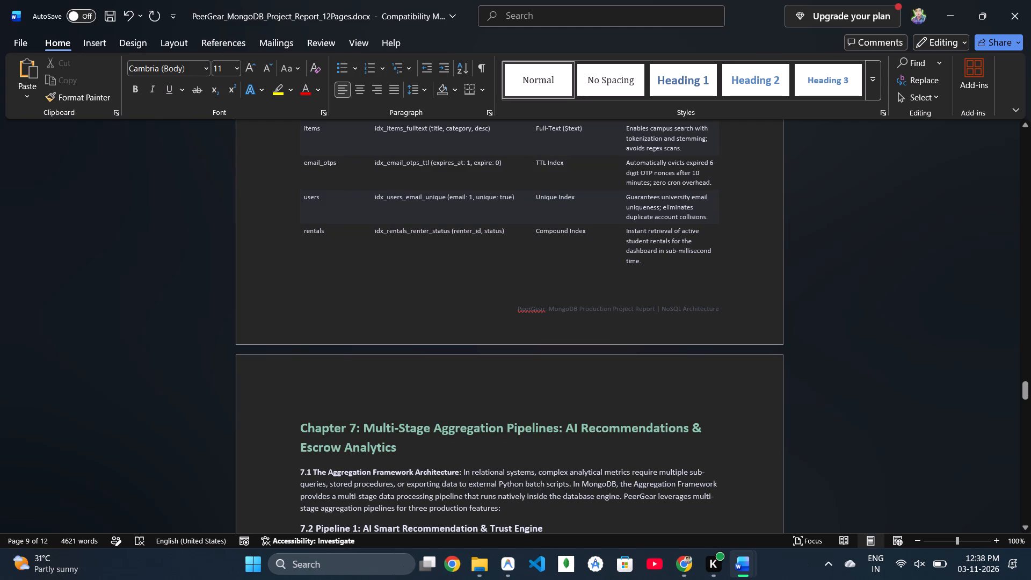
{"action": "scroll", "coordinate": [301, 287], "scroll_direction": "up", "scroll_amount": 6}
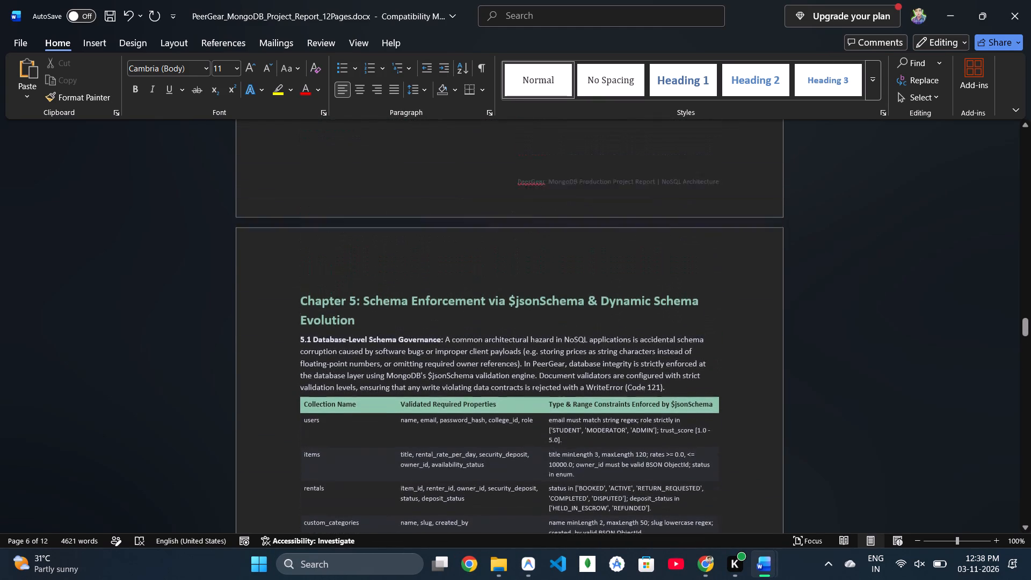
{"action": "scroll", "coordinate": [301, 287], "scroll_direction": "up", "scroll_amount": 3}
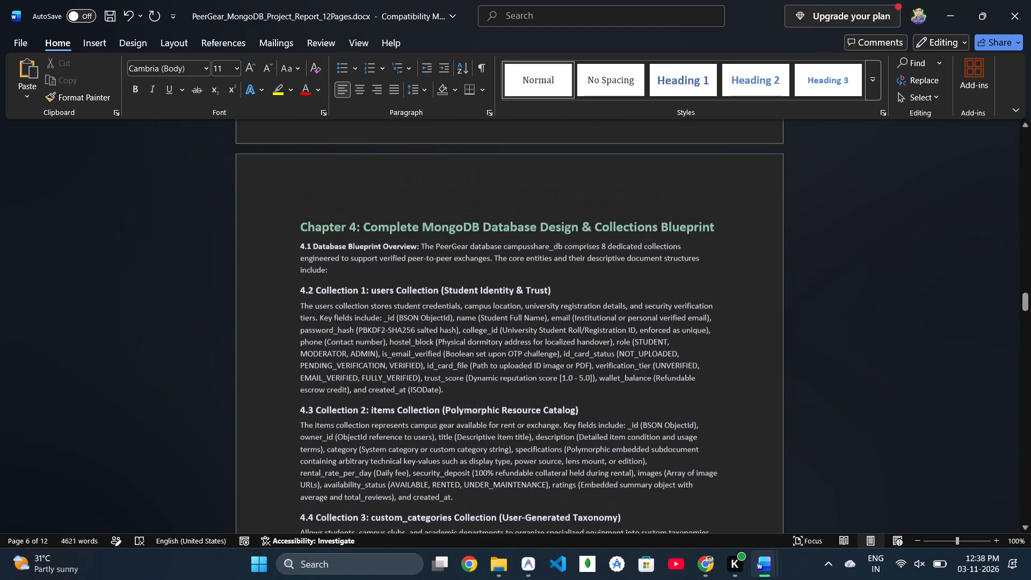
{"action": "scroll", "coordinate": [301, 287], "scroll_direction": "up", "scroll_amount": 3}
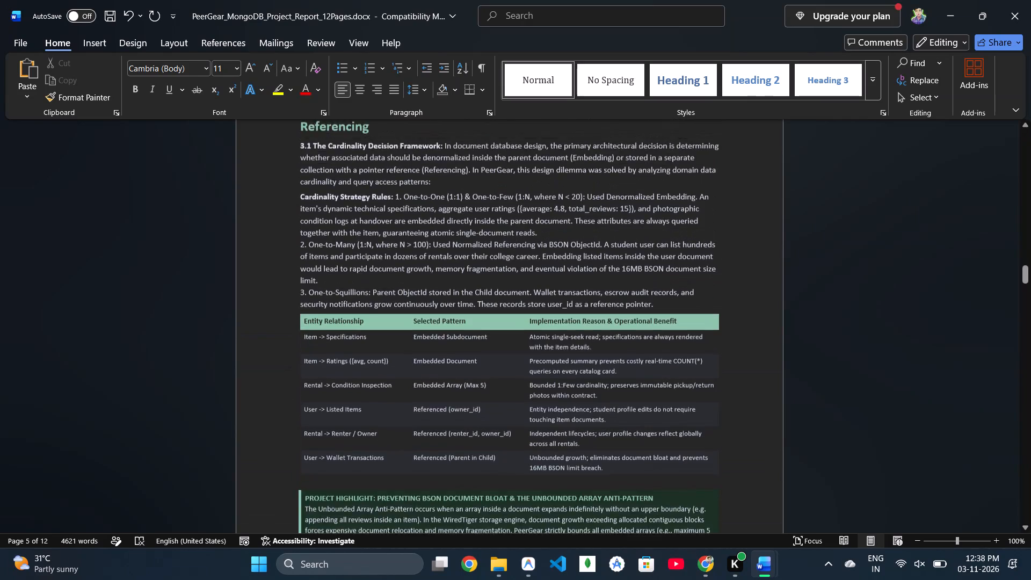
{"action": "scroll", "coordinate": [301, 287], "scroll_direction": "up", "scroll_amount": 4}
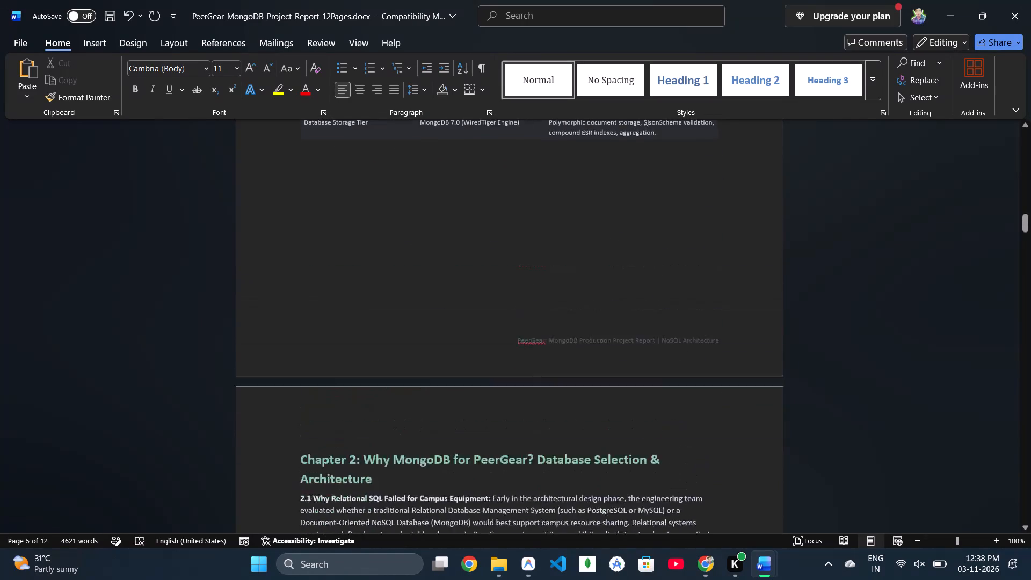
{"action": "scroll", "coordinate": [301, 287], "scroll_direction": "up", "scroll_amount": 4}
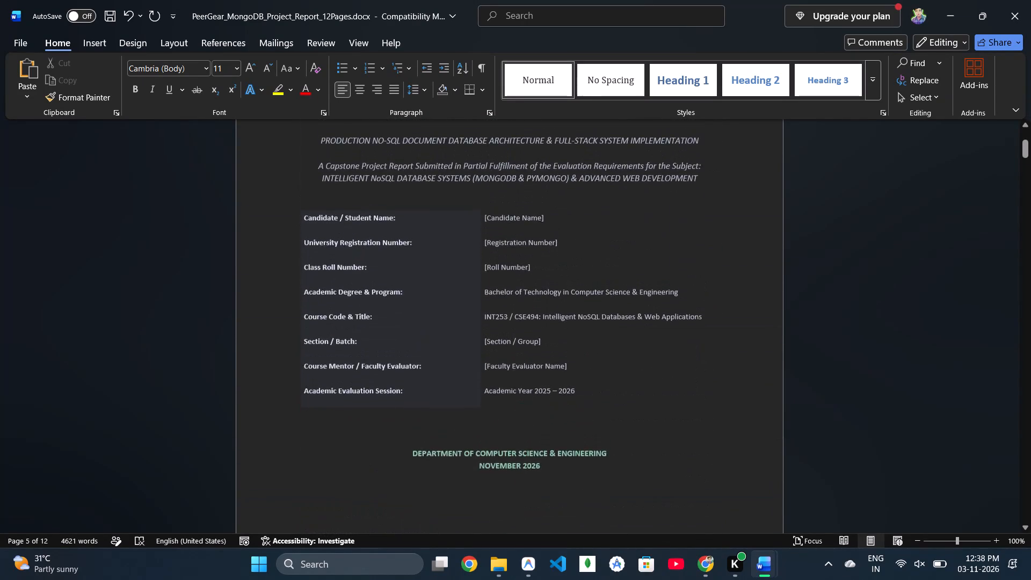
{"action": "scroll", "coordinate": [301, 287], "scroll_direction": "up", "scroll_amount": 3}
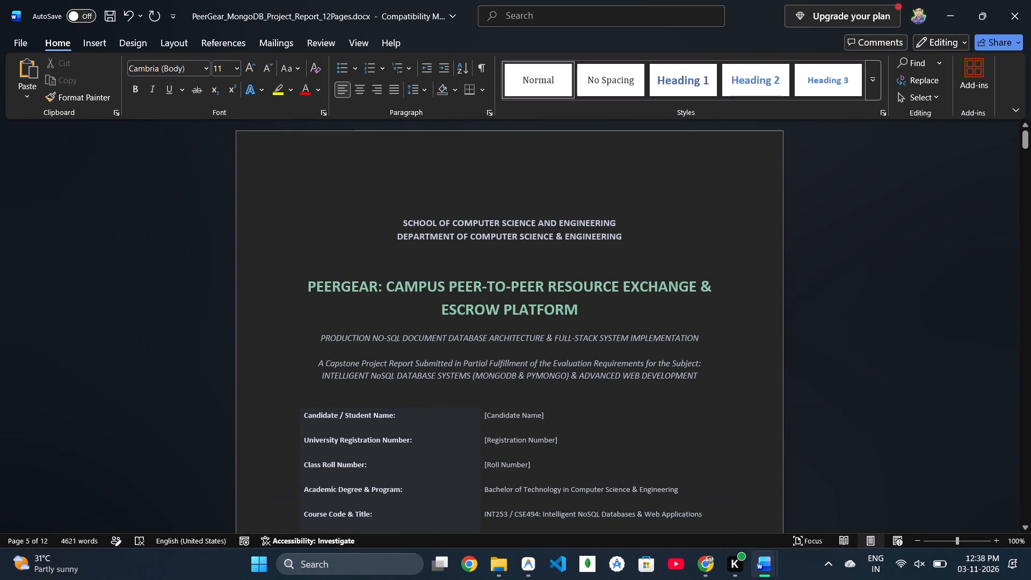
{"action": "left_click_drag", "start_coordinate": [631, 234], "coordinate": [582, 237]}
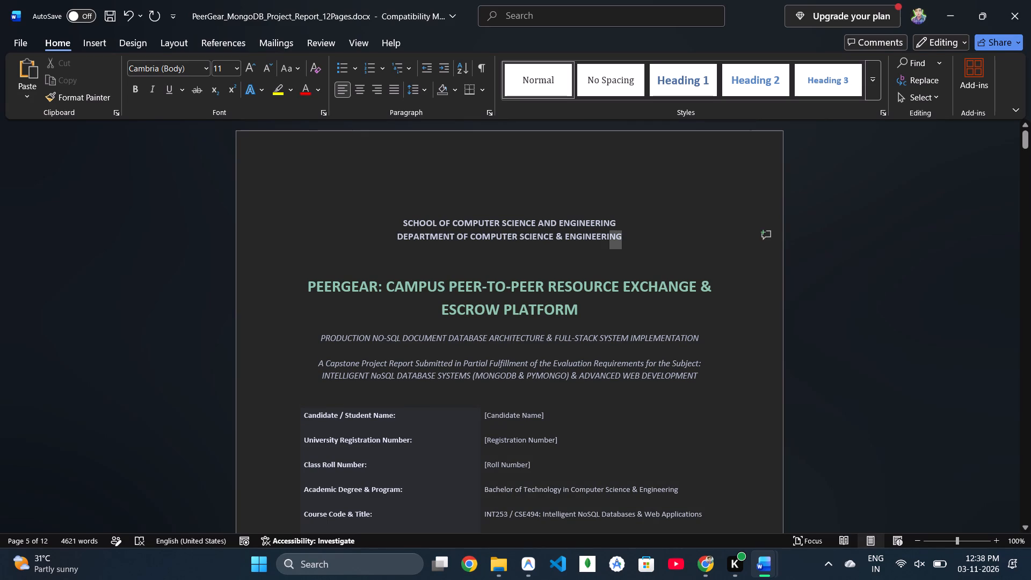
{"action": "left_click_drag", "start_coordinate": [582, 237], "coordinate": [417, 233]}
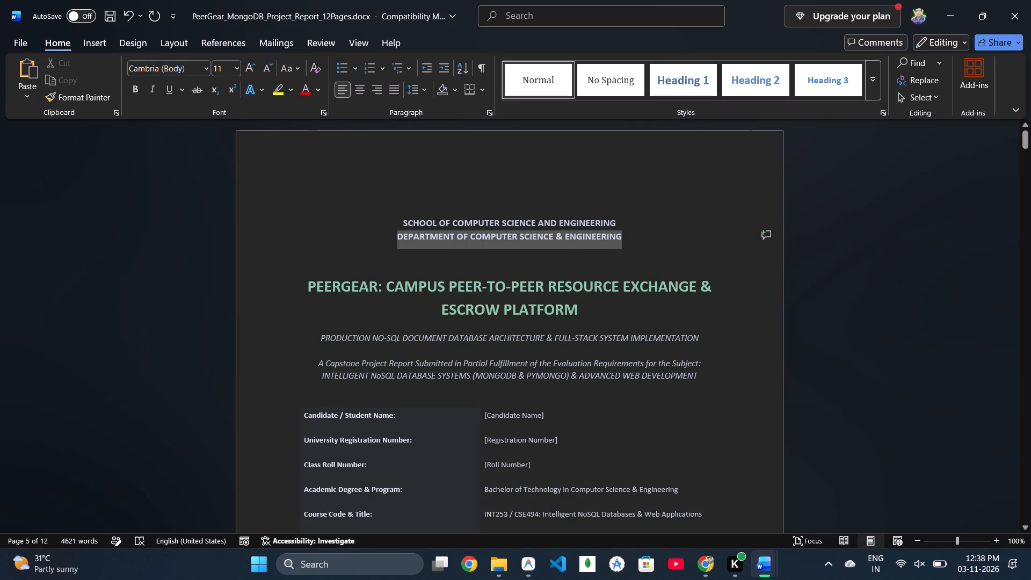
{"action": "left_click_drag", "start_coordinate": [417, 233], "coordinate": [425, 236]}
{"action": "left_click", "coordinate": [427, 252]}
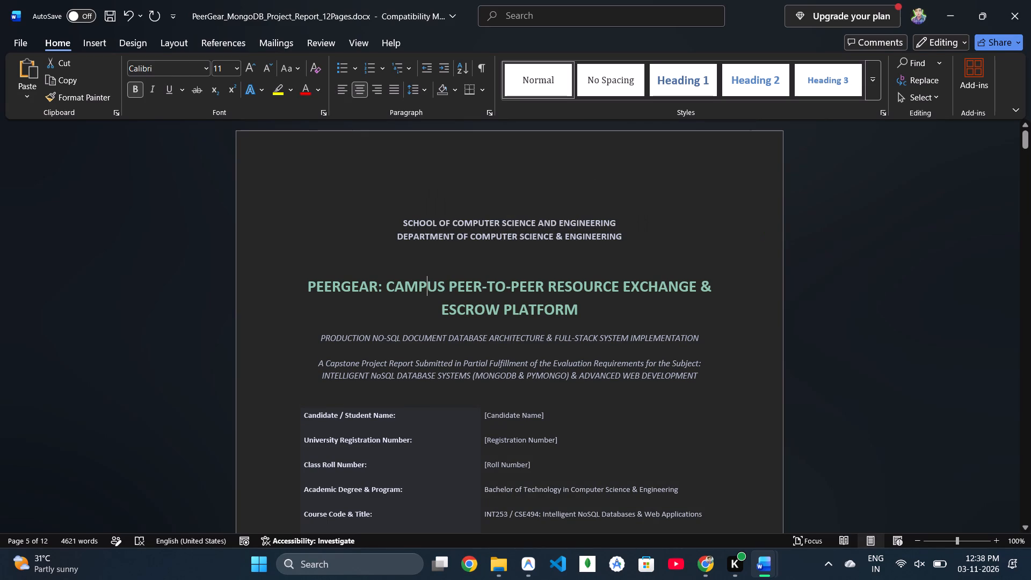
Delete the "A Capstone Project Report Submitted in Partial Fulfillment..." statement from the cover page, keeping the line above and the details table intact.
{"action": "scroll", "coordinate": [427, 252], "scroll_direction": "down", "scroll_amount": 1}
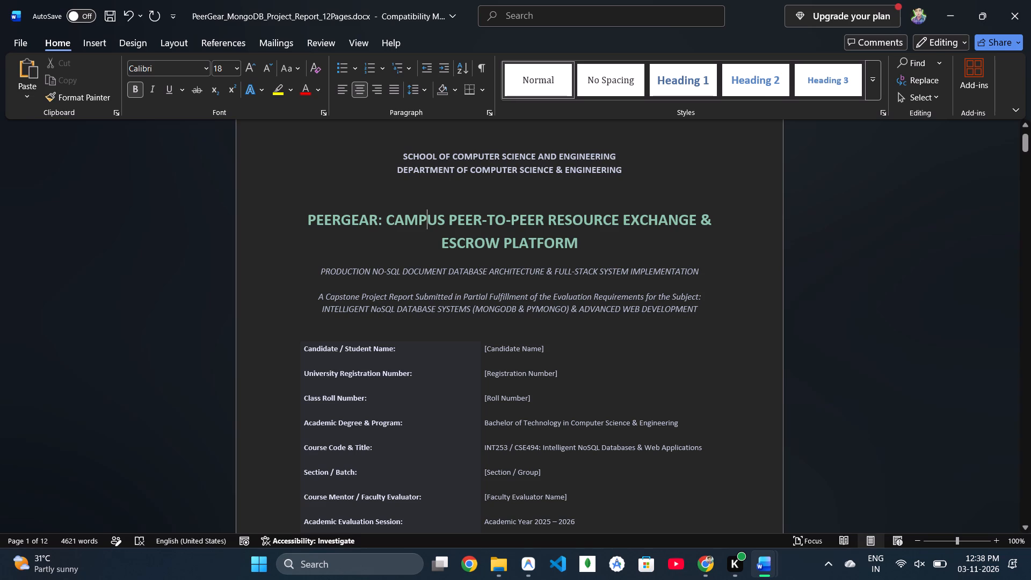
{"action": "left_click_drag", "start_coordinate": [700, 314], "coordinate": [331, 295]}
{"action": "key", "text": "BackSpace"}
{"action": "key", "text": "Delete"}
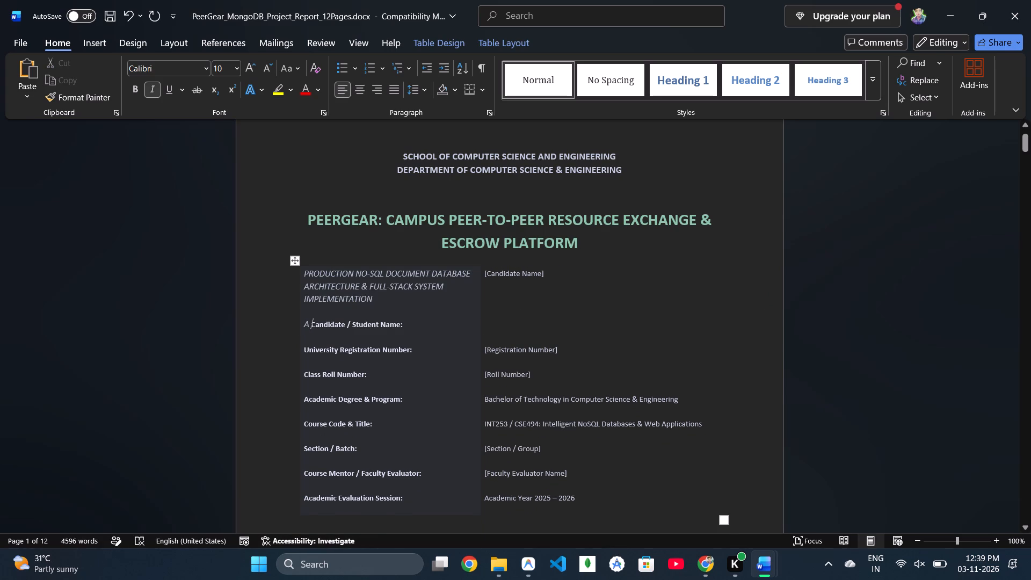
{"action": "key", "text": "ctrl+z"}
{"action": "left_click", "coordinate": [528, 291]}
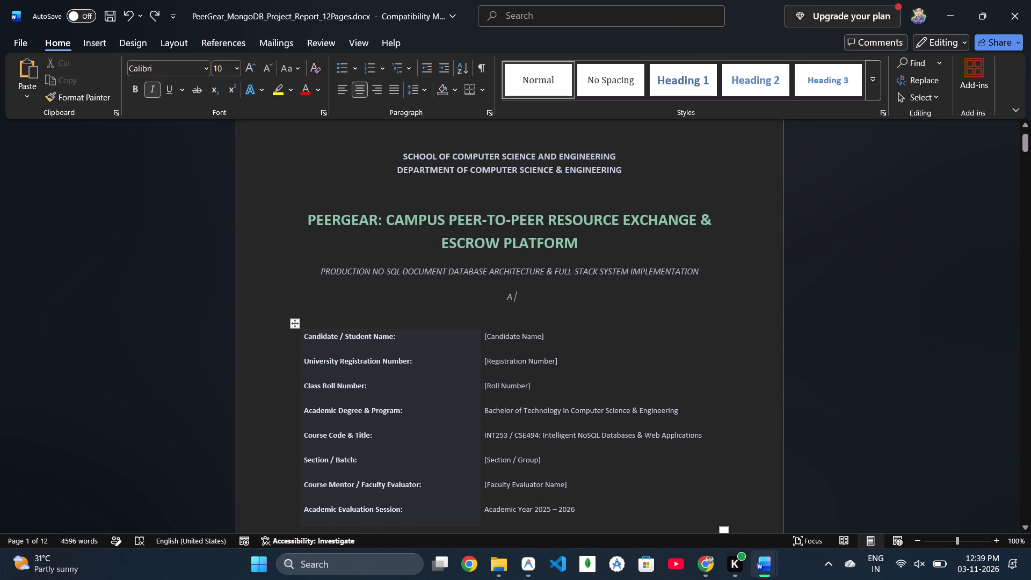
{"action": "key", "text": "BackSpace"}
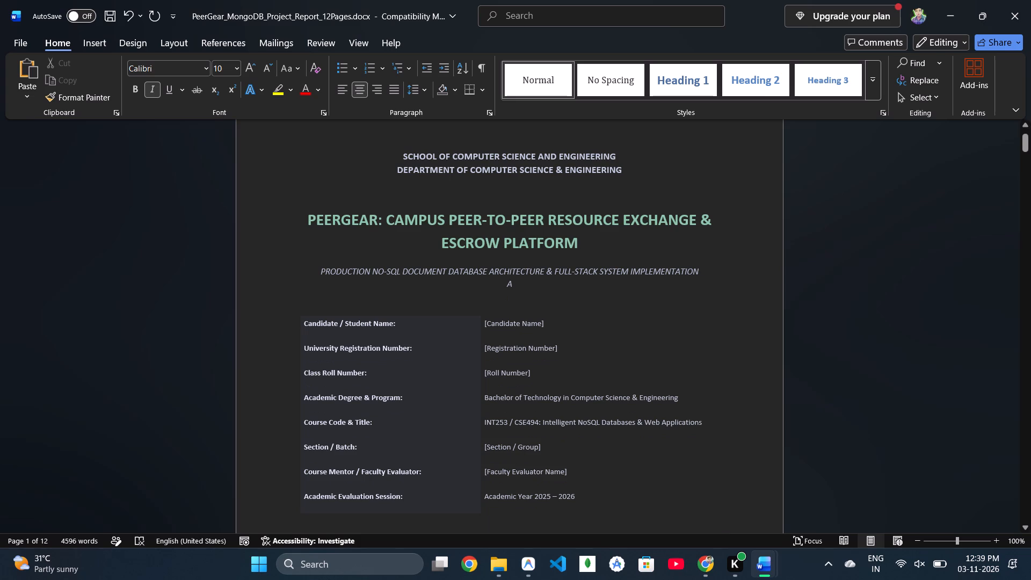
{"action": "left_click", "coordinate": [524, 287]}
{"action": "key", "text": "BackSpace"}
{"action": "key", "text": "BackSpace"}
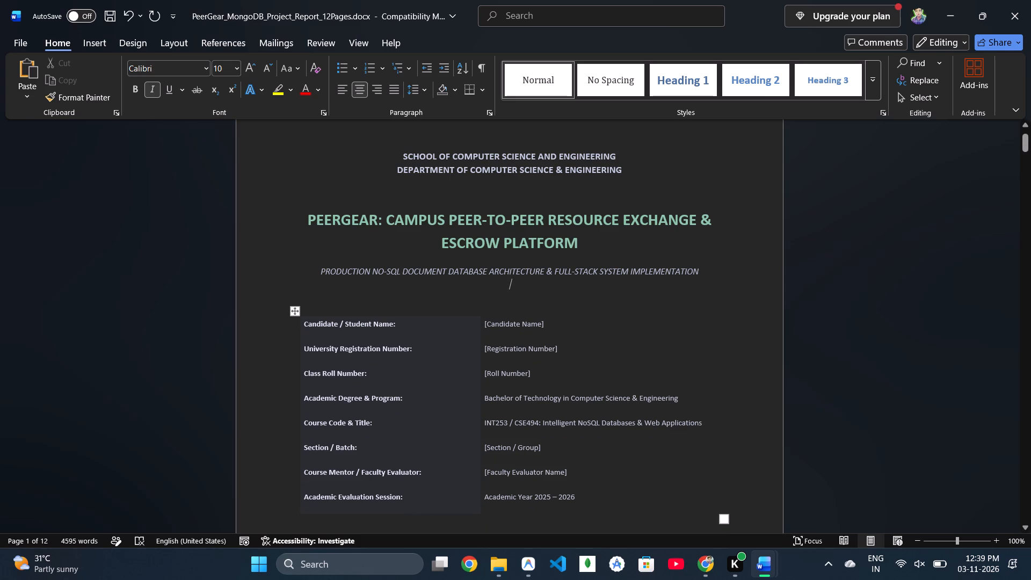
Replace the [Candidate Name] placeholder in the cover page table with the student's name.
{"action": "left_click", "coordinate": [560, 324]}
{"action": "key", "text": "BackSpace"}
{"action": "key", "text": "BackSpace"}
{"action": "key", "text": "BackSpace"}
{"action": "key", "text": "BackSpace"}
{"action": "key", "text": "BackSpace"}
{"action": "key", "text": "BackSpace"}
{"action": "key", "text": "BackSpace"}
{"action": "key", "text": "BackSpace"}
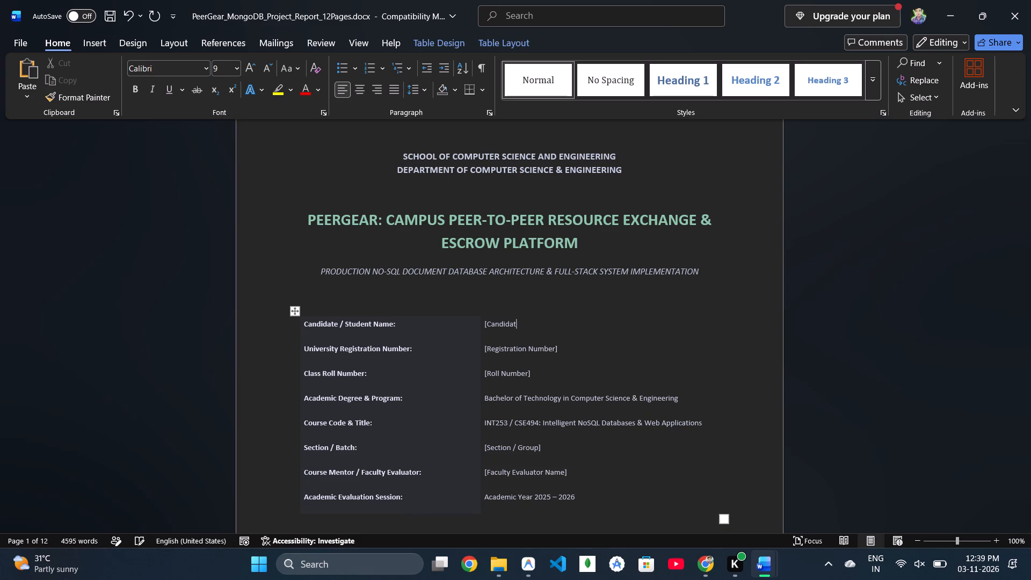
{"action": "key", "text": "BackSpace"}
{"action": "key", "text": "BackSpace"}
{"action": "key", "text": "BackSpace"}
{"action": "key", "text": "BackSpace"}
{"action": "key", "text": "BackSpace"}
{"action": "key", "text": "BackSpace"}
{"action": "key", "text": "BackSpace"}
{"action": "key", "text": "BackSpace"}
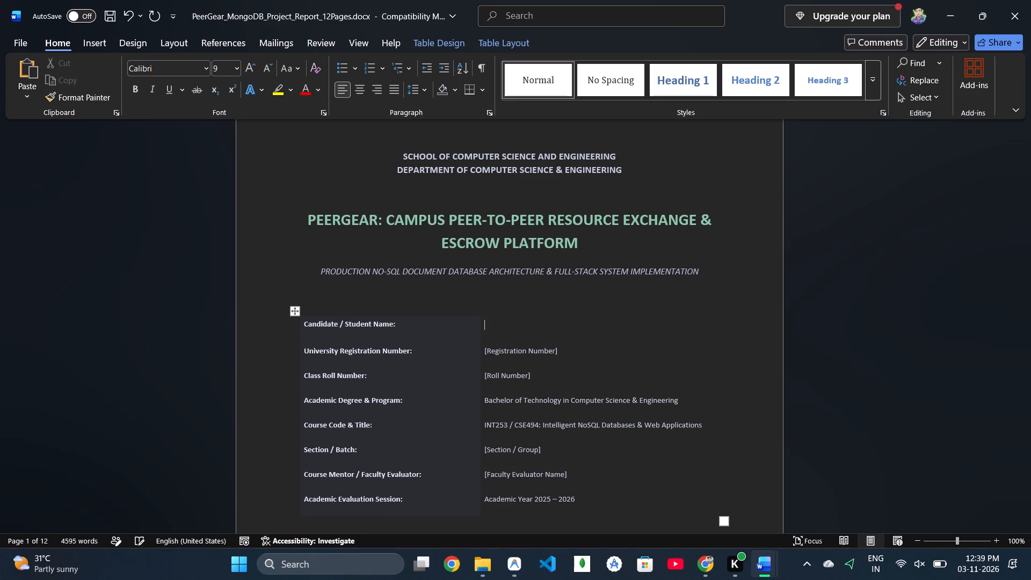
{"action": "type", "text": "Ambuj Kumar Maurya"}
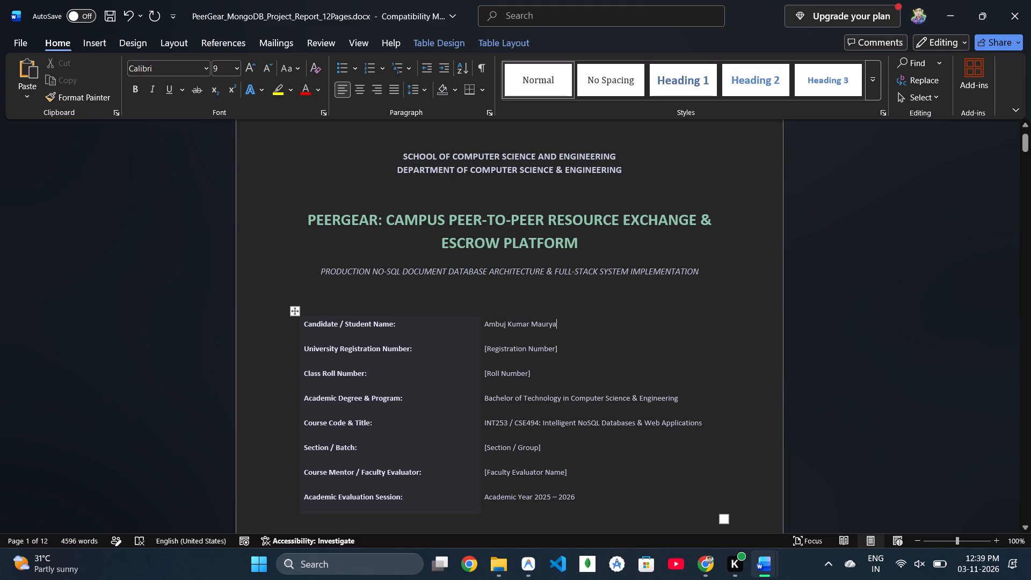
Replace the [Registration Number] placeholder in the cover page table with the student's university registration number.
{"action": "left_click", "coordinate": [570, 354]}
{"action": "key", "text": "BackSpace"}
{"action": "key", "text": "BackSpace"}
{"action": "key", "text": "BackSpace"}
{"action": "key", "text": "BackSpace"}
{"action": "key", "text": "BackSpace"}
{"action": "key", "text": "BackSpace"}
{"action": "key", "text": "BackSpace"}
{"action": "key", "text": "BackSpace"}
{"action": "key", "text": "BackSpace"}
{"action": "key", "text": "BackSpace"}
{"action": "key", "text": "BackSpace"}
{"action": "key", "text": "BackSpace"}
{"action": "key", "text": "BackSpace"}
{"action": "key", "text": "BackSpace"}
{"action": "key", "text": "BackSpace"}
{"action": "key", "text": "BackSpace"}
{"action": "key", "text": "BackSpace"}
{"action": "key", "text": "BackSpace"}
{"action": "key", "text": "BackSpace"}
{"action": "key", "text": "BackSpace"}
{"action": "key", "text": "BackSpace"}
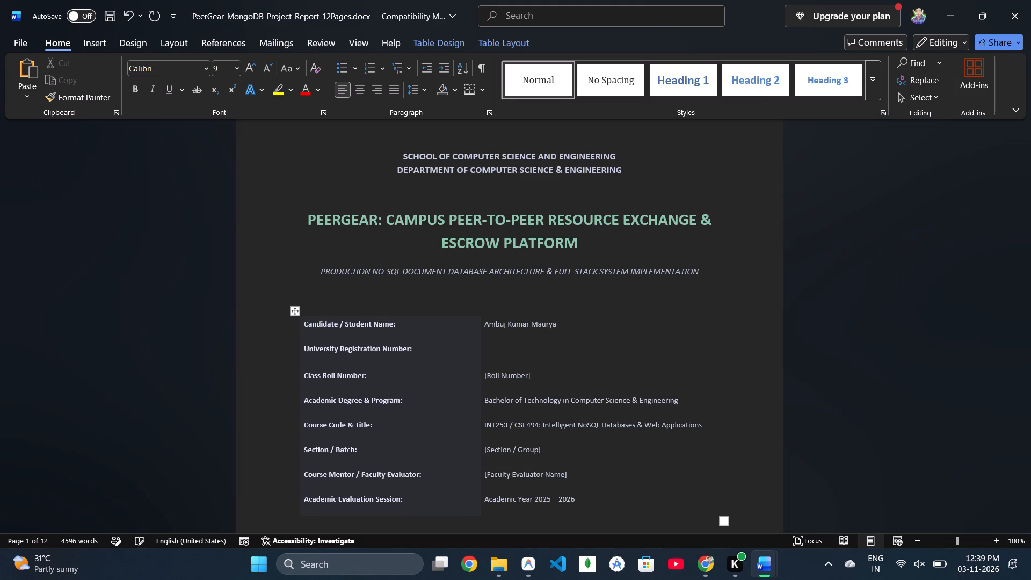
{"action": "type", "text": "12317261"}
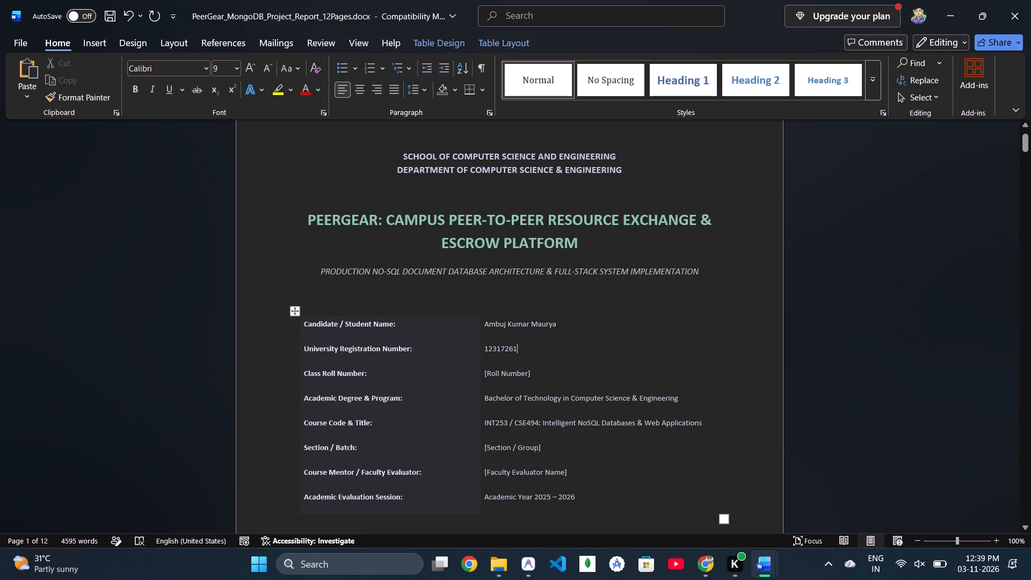
Replace the [Roll Number] placeholder in the cover page table with the student's class roll number.
{"action": "double_click", "coordinate": [532, 370]}
{"action": "key", "text": "BackSpace"}
{"action": "key", "text": "BackSpace"}
{"action": "key", "text": "BackSpace"}
{"action": "key", "text": "BackSpace"}
{"action": "key", "text": "BackSpace"}
{"action": "key", "text": "BackSpace"}
{"action": "key", "text": "BackSpace"}
{"action": "key", "text": "BackSpace"}
{"action": "key", "text": "BackSpace"}
{"action": "key", "text": "BackSpace"}
{"action": "key", "text": "BackSpace"}
{"action": "key", "text": "BackSpace"}
{"action": "key", "text": "BackSpace"}
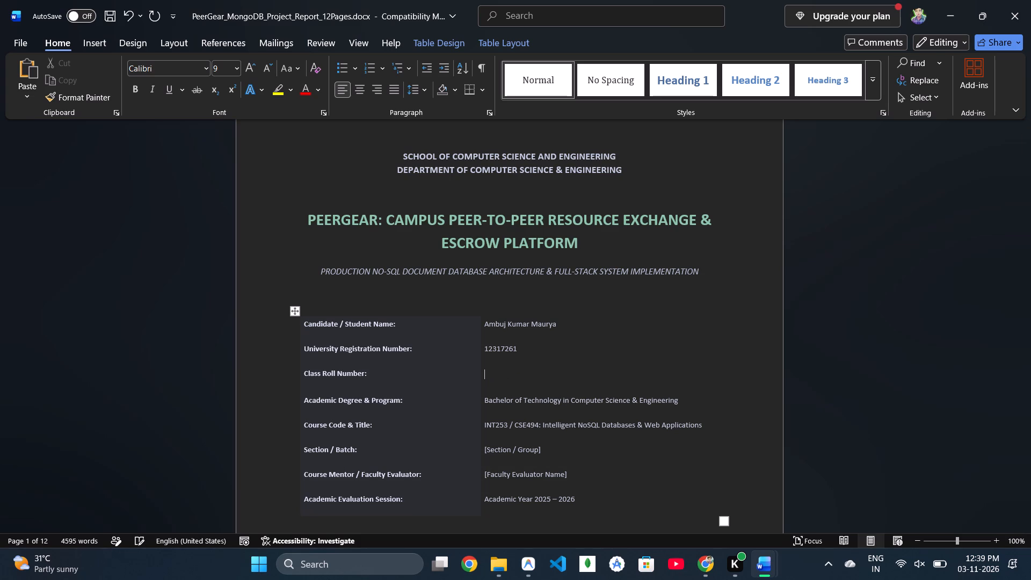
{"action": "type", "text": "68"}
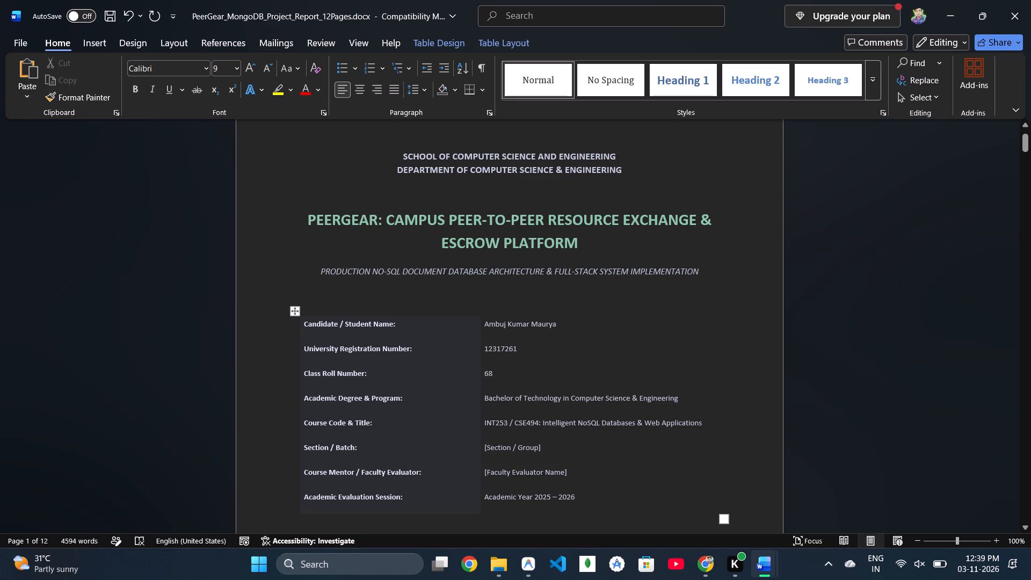
Remove "& Web Applications" from the end of the Course Code & Title entry in the cover page table.
{"action": "scroll", "coordinate": [611, 409], "scroll_direction": "down", "scroll_amount": 1}
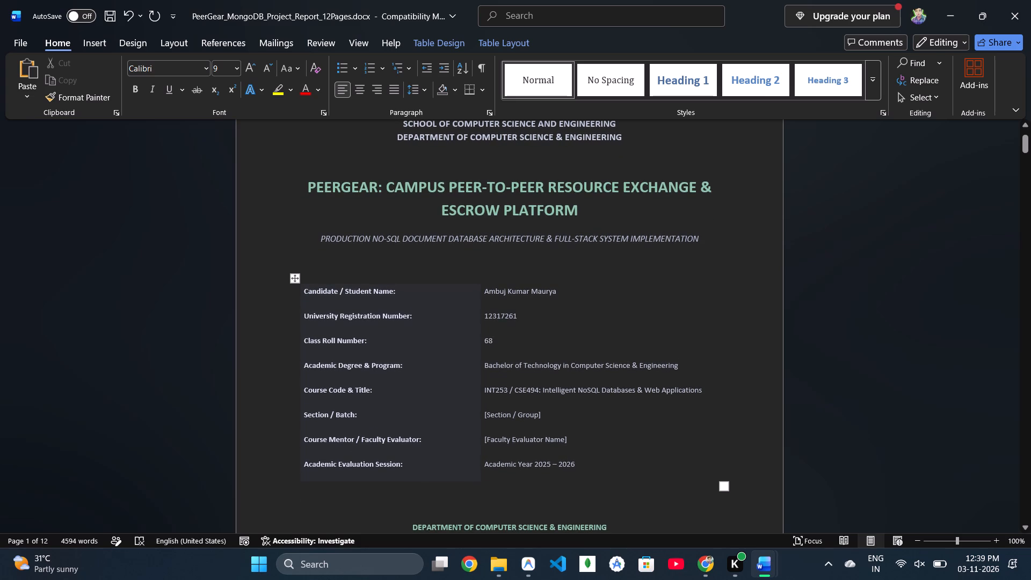
{"action": "left_click", "coordinate": [703, 390]}
{"action": "key", "text": "BackSpace"}
{"action": "key", "text": "BackSpace"}
{"action": "key", "text": "BackSpace"}
{"action": "key", "text": "BackSpace"}
{"action": "key", "text": "BackSpace"}
{"action": "key", "text": "BackSpace"}
{"action": "key", "text": "BackSpace"}
{"action": "key", "text": "BackSpace"}
{"action": "key", "text": "BackSpace"}
{"action": "key", "text": "BackSpace"}
{"action": "key", "text": "BackSpace"}
{"action": "key", "text": "BackSpace"}
{"action": "key", "text": "BackSpace"}
{"action": "key", "text": "BackSpace"}
{"action": "key", "text": "BackSpace"}
{"action": "key", "text": "BackSpace"}
{"action": "key", "text": "BackSpace"}
{"action": "key", "text": "BackSpace"}
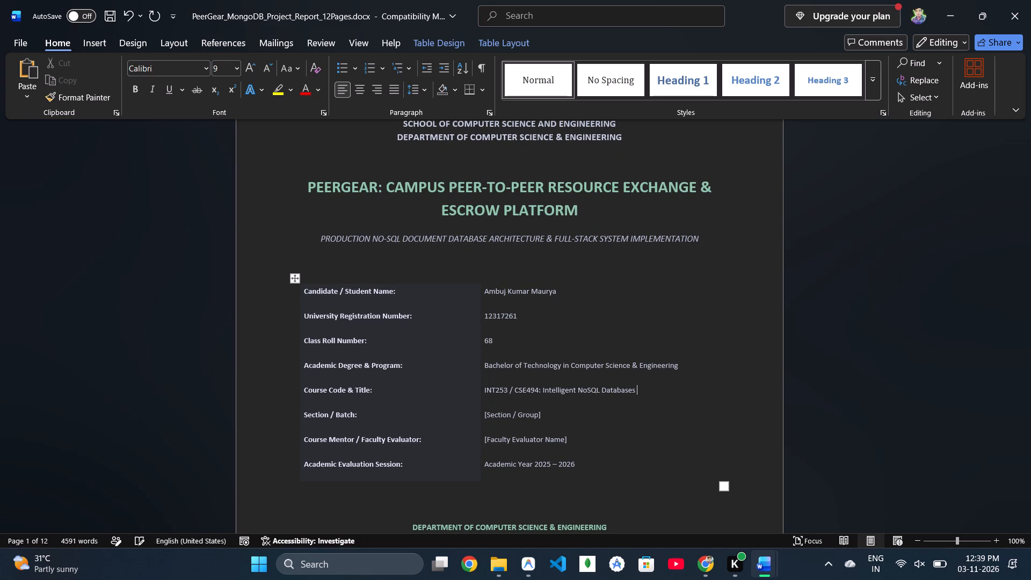
{"action": "key", "text": "BackSpace"}
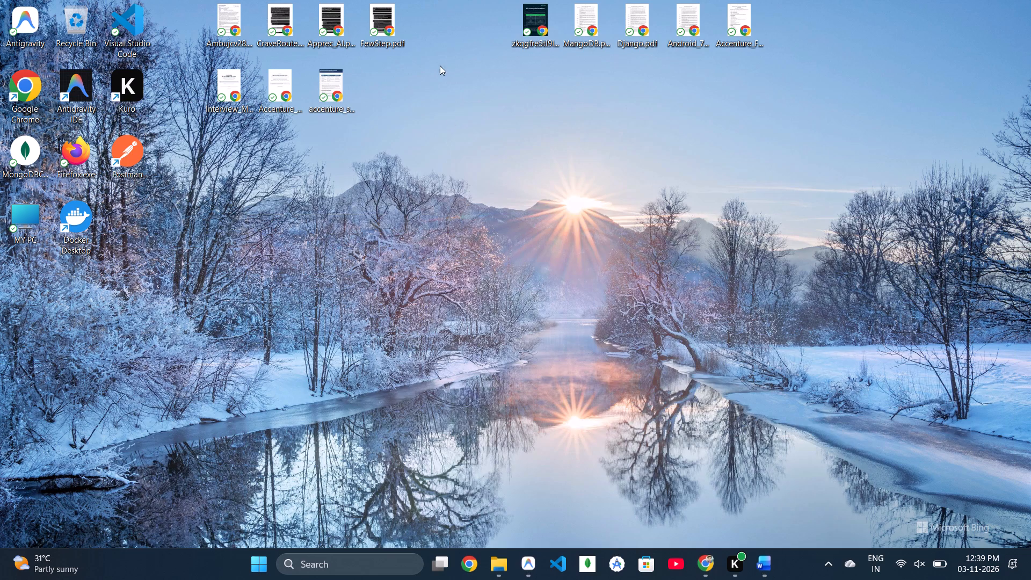
Open the MangoDB.pdf course syllabus from the desktop to check the course code and title, and return to the PeerGear report in Word.
{"action": "double_click", "coordinate": [594, 7]}
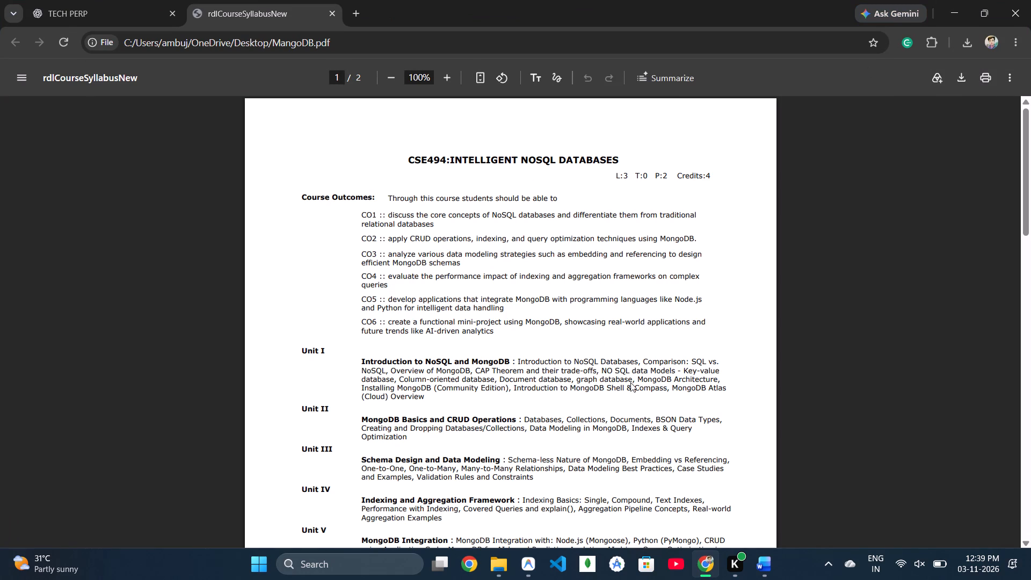
{"action": "left_click", "coordinate": [756, 561]}
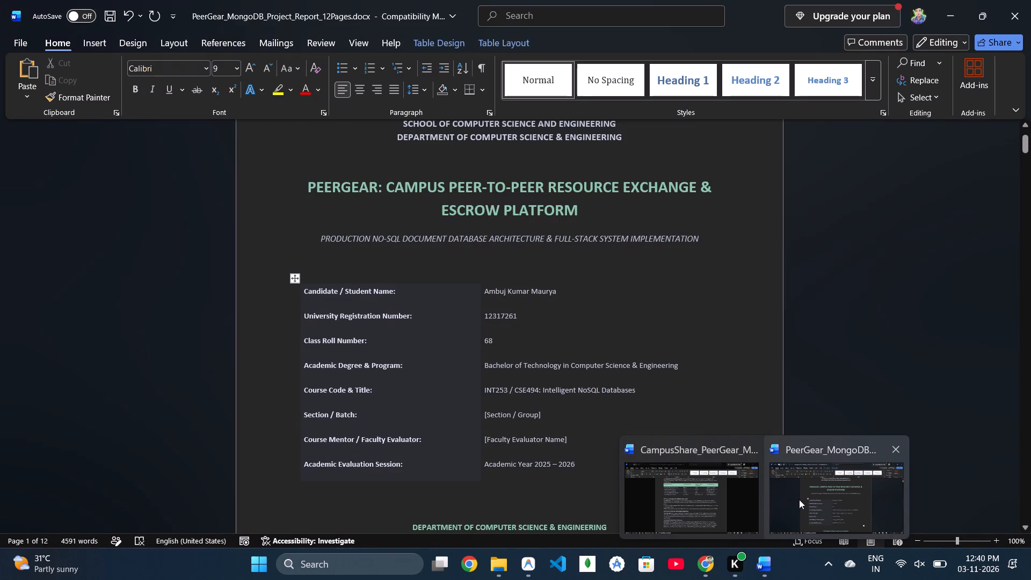
{"action": "left_click", "coordinate": [799, 499]}
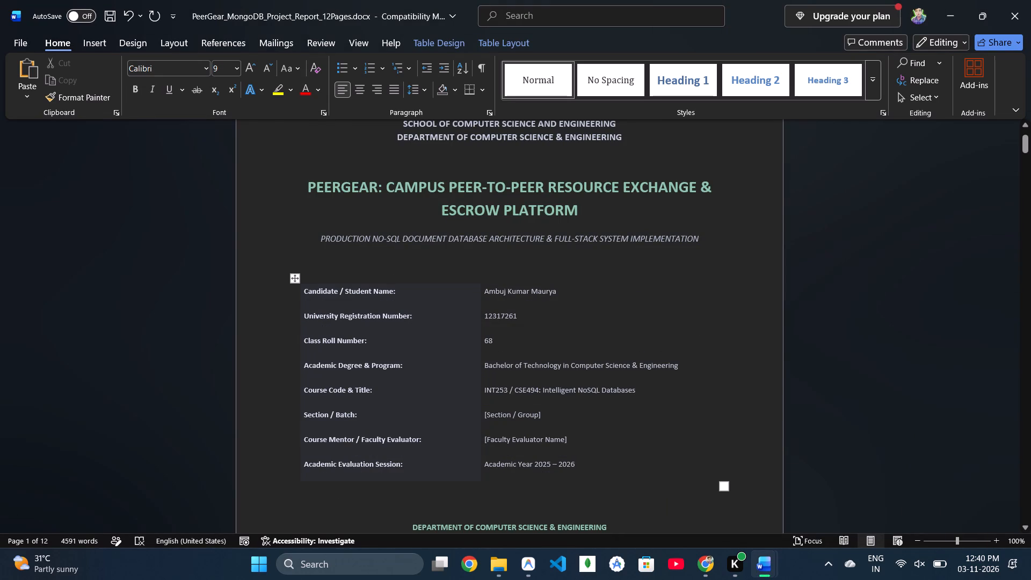
Delete "INT253 / " from the Course Code & Title entry so it reads "CSE494: Intelligent NoSQL Databases".
{"action": "left_click", "coordinate": [514, 390]}
{"action": "key", "text": "BackSpace"}
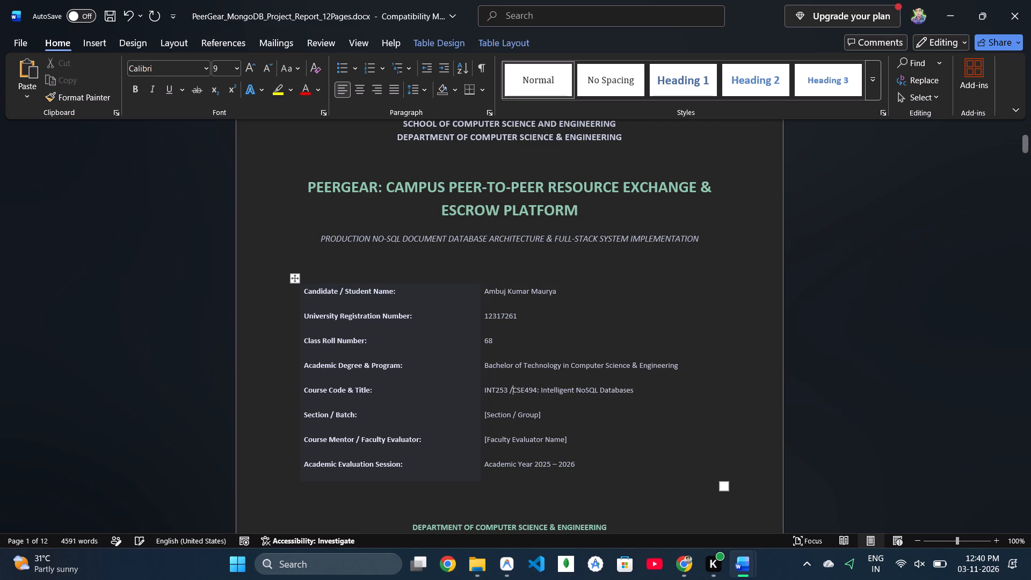
{"action": "key", "text": "BackSpace"}
{"action": "key", "text": "BackSpace"}
{"action": "key", "text": "BackSpace"}
{"action": "key", "text": "BackSpace"}
{"action": "key", "text": "BackSpace"}
{"action": "key", "text": "BackSpace"}
{"action": "key", "text": "BackSpace"}
{"action": "key", "text": "BackSpace"}
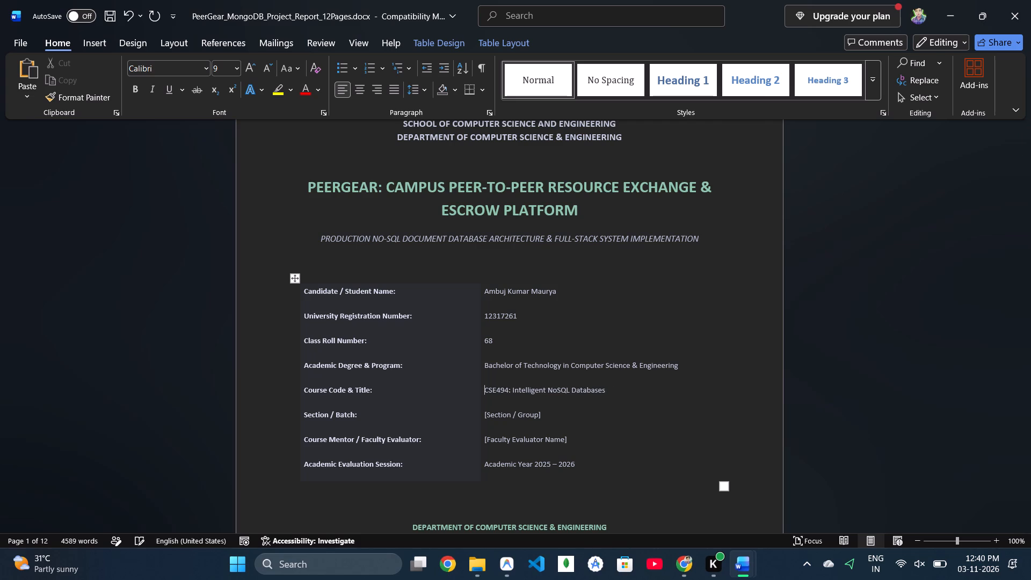
Delete the entire Section / Batch row from the cover page table.
{"action": "left_click", "coordinate": [548, 414]}
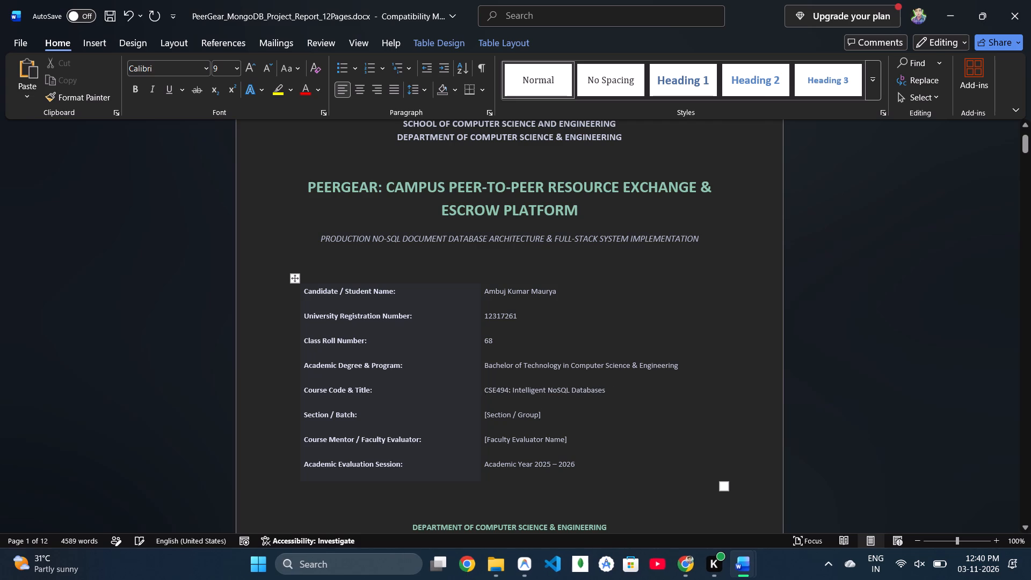
{"action": "left_click_drag", "start_coordinate": [548, 414], "coordinate": [427, 411]}
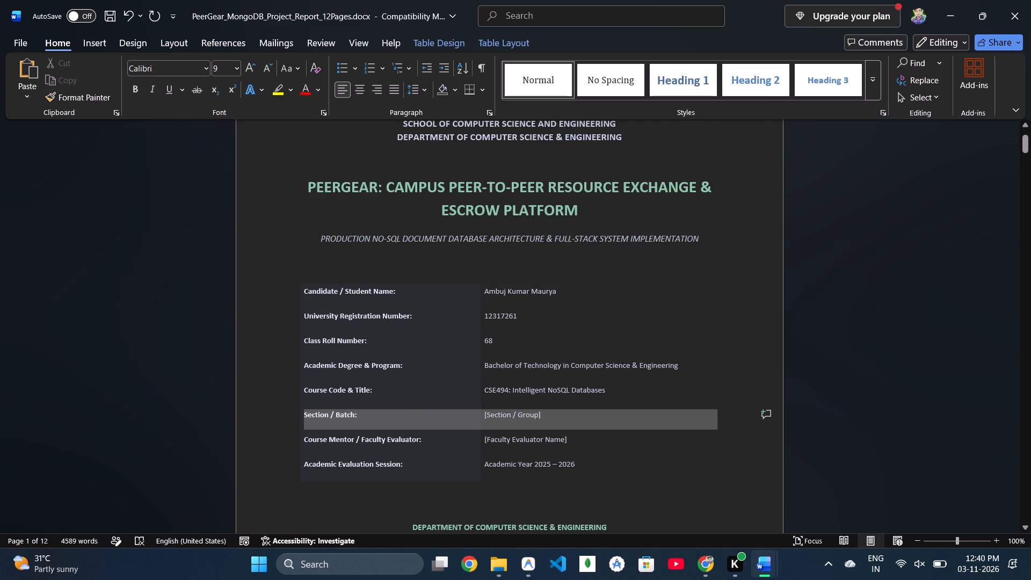
{"action": "left_click_drag", "start_coordinate": [427, 411], "coordinate": [412, 411]}
{"action": "key", "text": "BackSpace"}
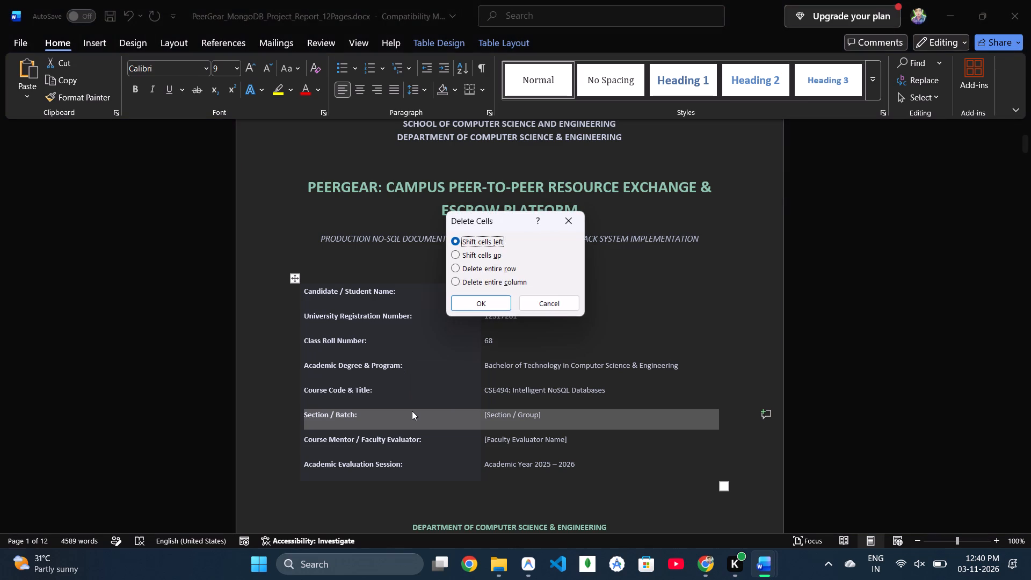
{"action": "left_click", "coordinate": [458, 270]}
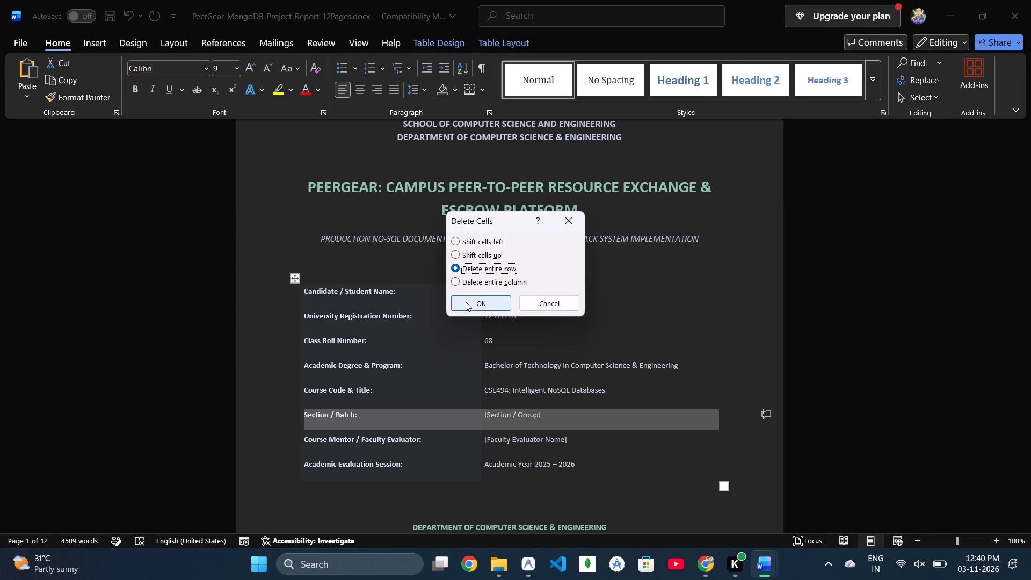
{"action": "left_click", "coordinate": [466, 302]}
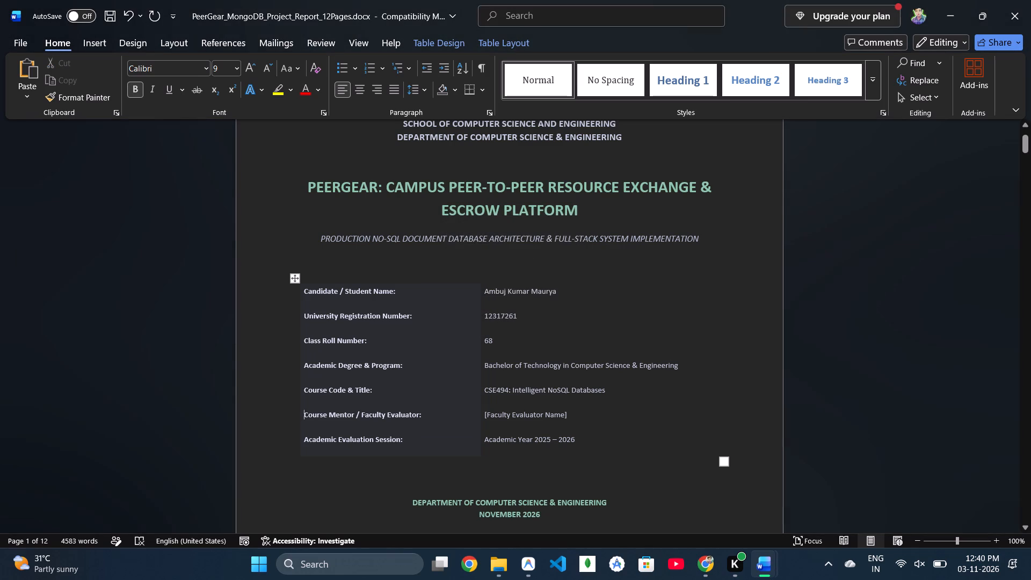
Delete the entire Course Mentor / Faculty Evaluator and Academic Evaluation Session rows from the cover page table.
{"action": "left_click_drag", "start_coordinate": [579, 441], "coordinate": [358, 408]}
{"action": "key", "text": "BackSpace"}
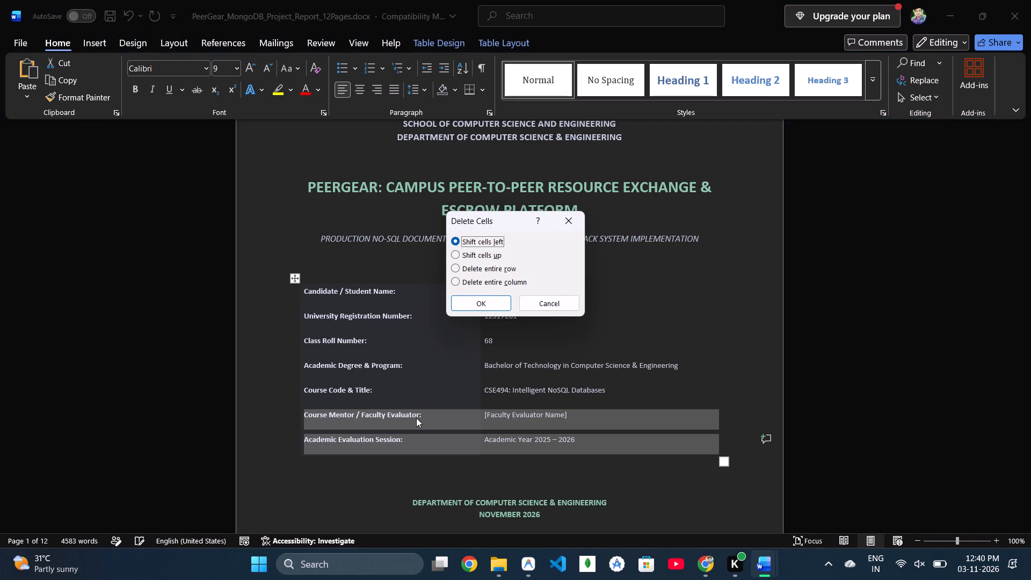
{"action": "left_click", "coordinate": [456, 269]}
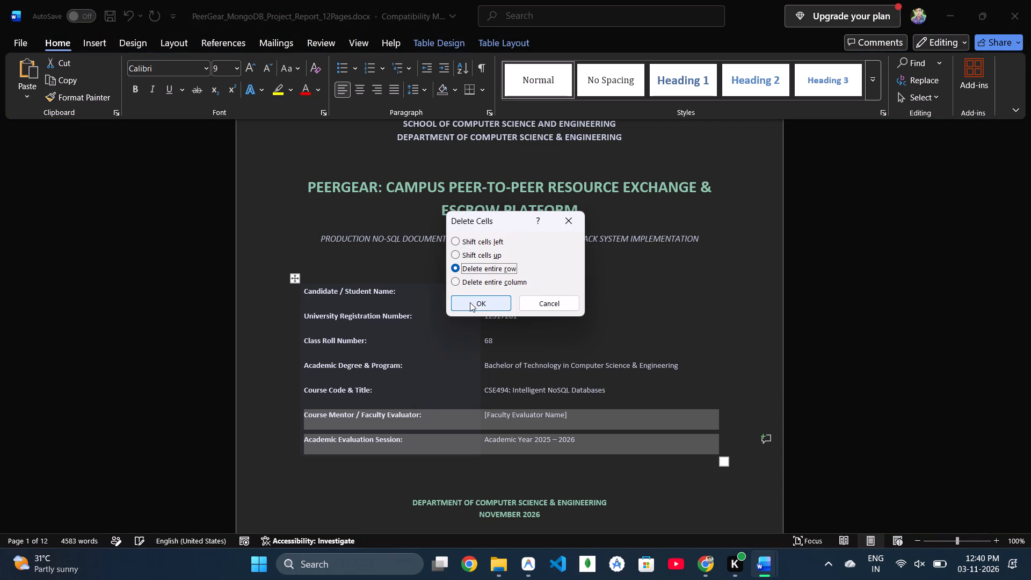
{"action": "left_click", "coordinate": [470, 302]}
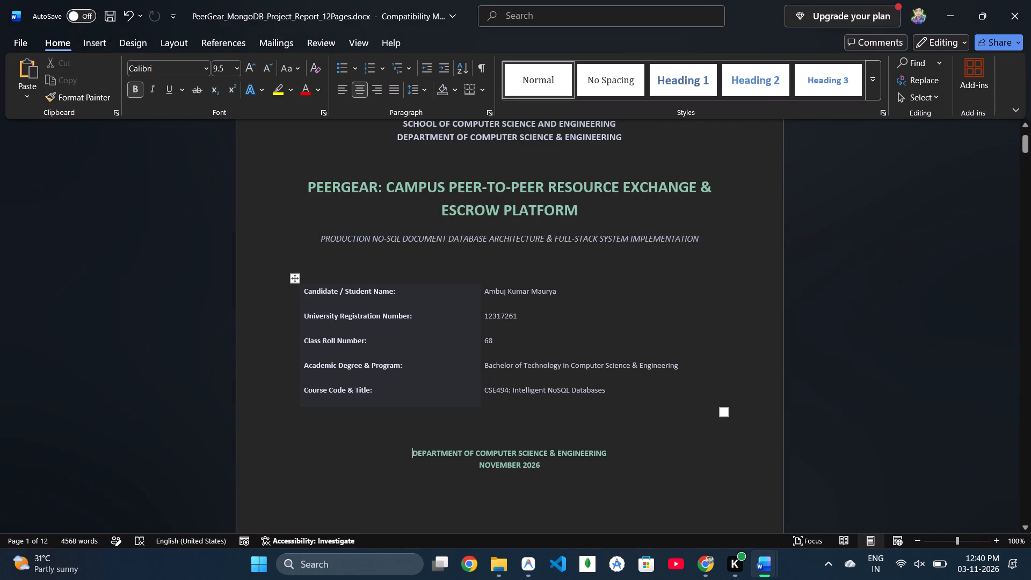
Shorten the "Candidate / Student Name:" label in the cover page table to "Student Name:".
{"action": "scroll", "coordinate": [613, 438], "scroll_direction": "up", "scroll_amount": 1}
{"action": "scroll", "coordinate": [613, 438], "scroll_direction": "down", "scroll_amount": 2}
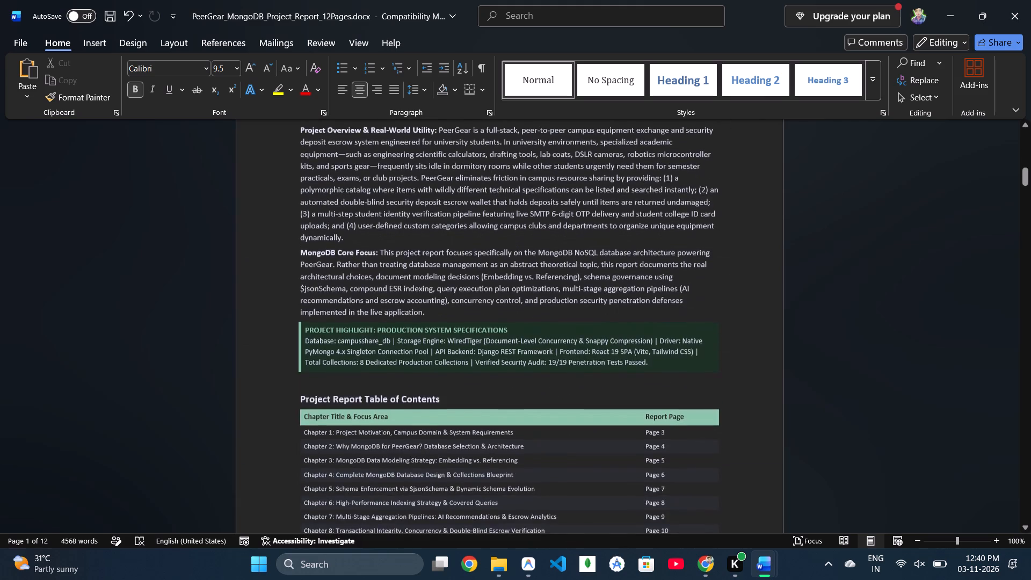
{"action": "scroll", "coordinate": [613, 438], "scroll_direction": "up", "scroll_amount": 3}
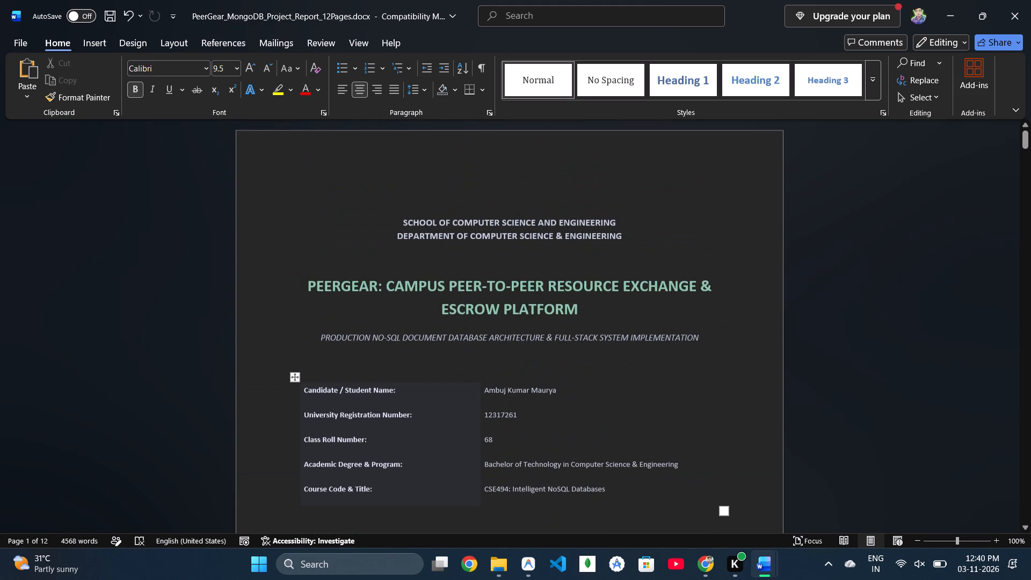
{"action": "scroll", "coordinate": [613, 438], "scroll_direction": "down", "scroll_amount": 1}
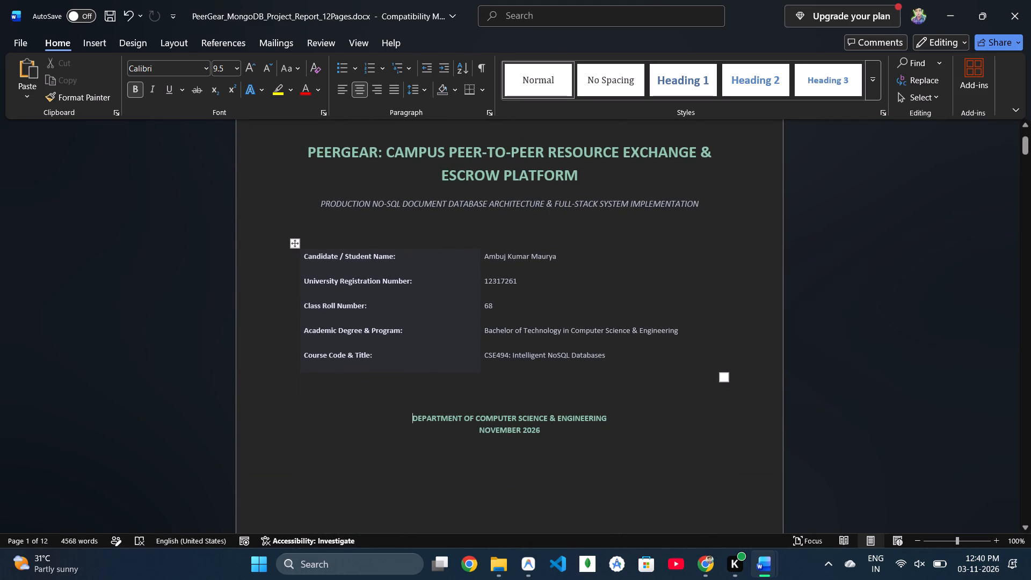
{"action": "left_click", "coordinate": [344, 260]}
{"action": "key", "text": "BackSpace"}
{"action": "key", "text": "BackSpace"}
{"action": "key", "text": "BackSpace"}
{"action": "key", "text": "BackSpace"}
{"action": "key", "text": "BackSpace"}
{"action": "key", "text": "BackSpace"}
{"action": "key", "text": "BackSpace"}
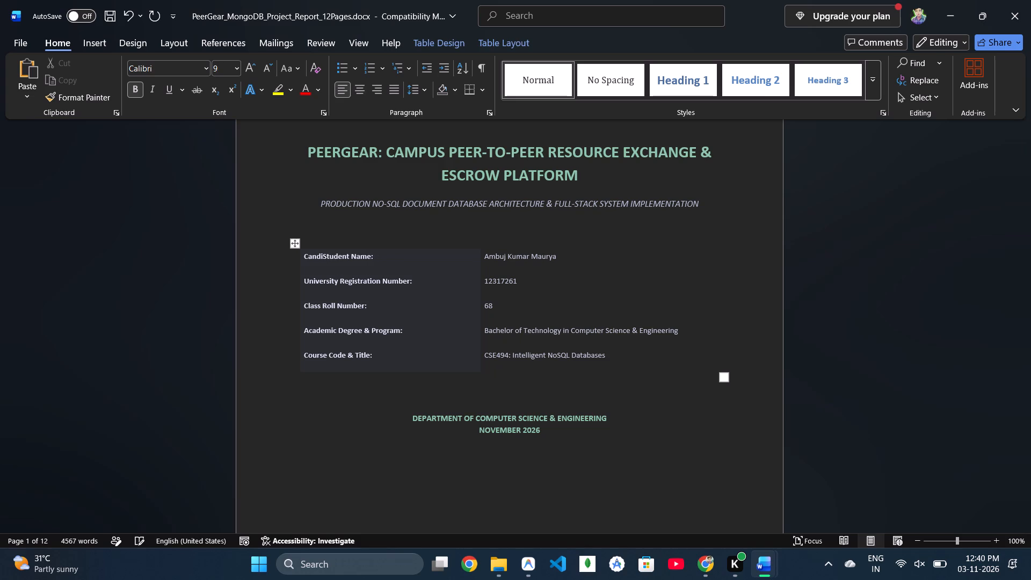
{"action": "key", "text": "BackSpace"}
{"action": "key", "text": "BackSpace"}
{"action": "key", "text": "BackSpace"}
{"action": "key", "text": "BackSpace"}
{"action": "key", "text": "BackSpace"}
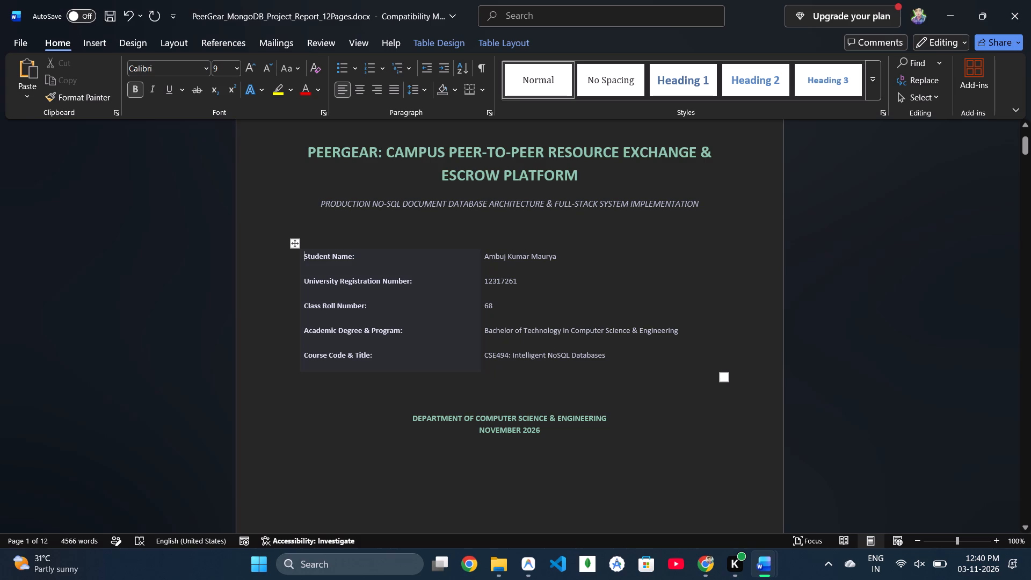
Delete the italic subtitle "Production No-SQL Document Database Architecture & Full-Stack System Implementation" below the cover page title.
{"action": "scroll", "coordinate": [594, 357], "scroll_direction": "up", "scroll_amount": 1}
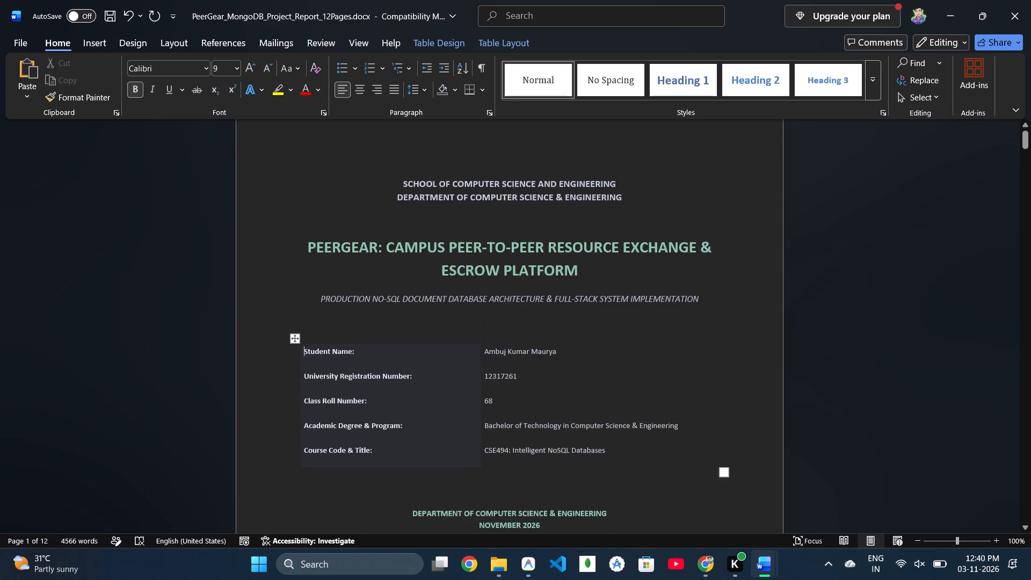
{"action": "scroll", "coordinate": [594, 357], "scroll_direction": "up", "scroll_amount": 3}
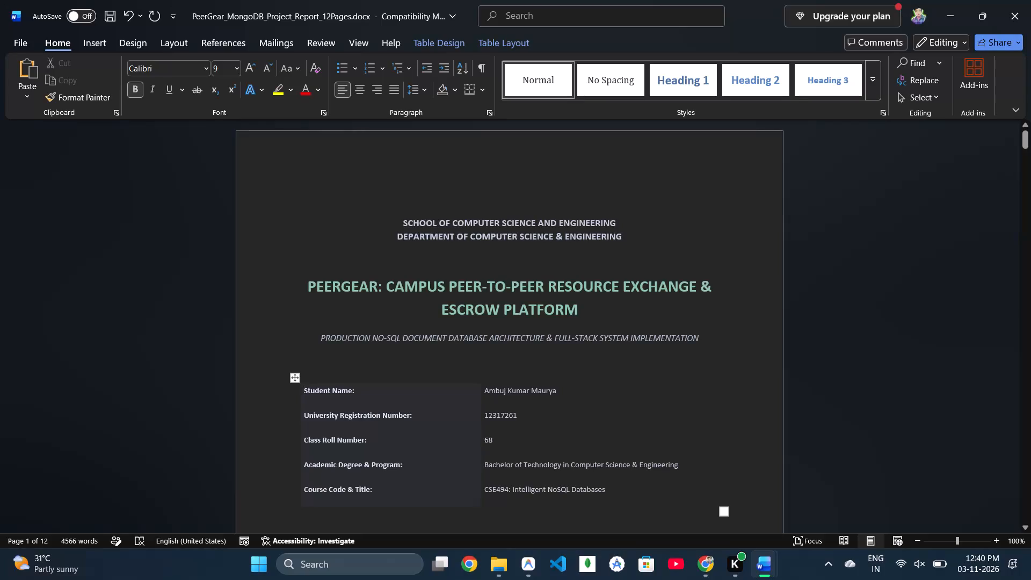
{"action": "left_click_drag", "start_coordinate": [704, 336], "coordinate": [358, 338]}
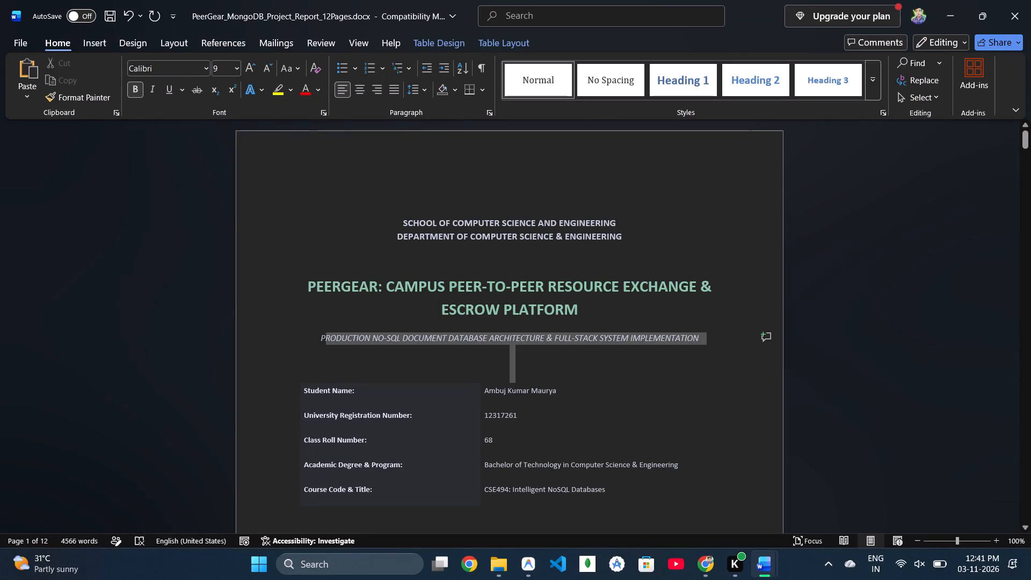
{"action": "left_click_drag", "start_coordinate": [358, 338], "coordinate": [320, 339]}
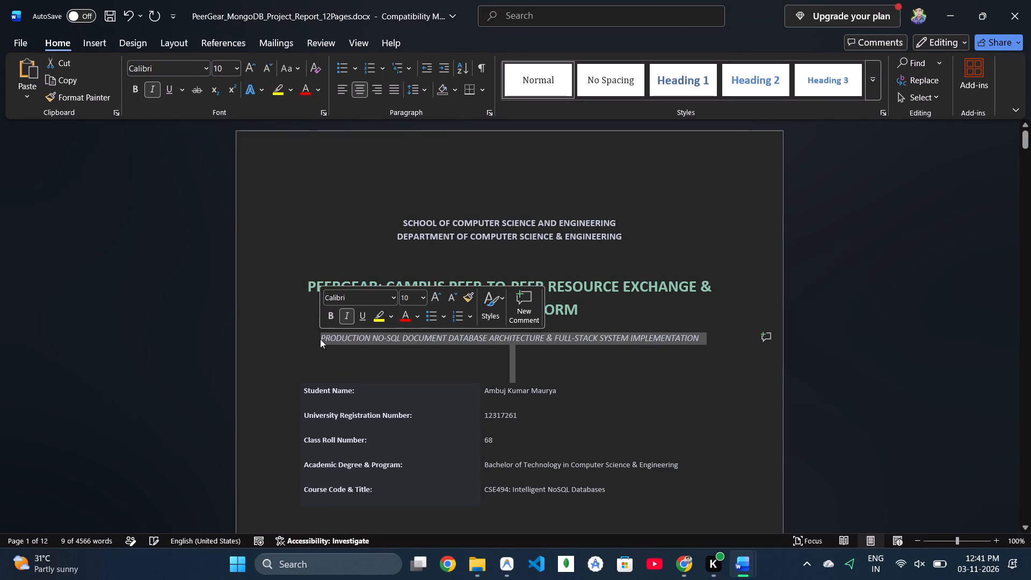
{"action": "key", "text": "BackSpace"}
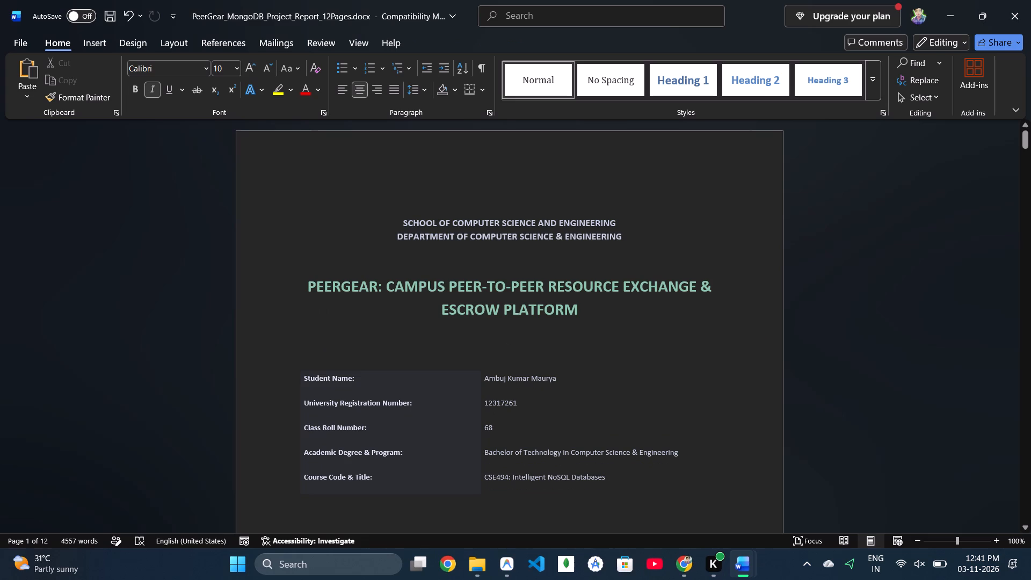
Look over the edited cover page's layout, from the school heading down to its footer.
{"action": "scroll", "coordinate": [518, 347], "scroll_direction": "up", "scroll_amount": 2}
{"action": "scroll", "coordinate": [518, 347], "scroll_direction": "down", "scroll_amount": 2}
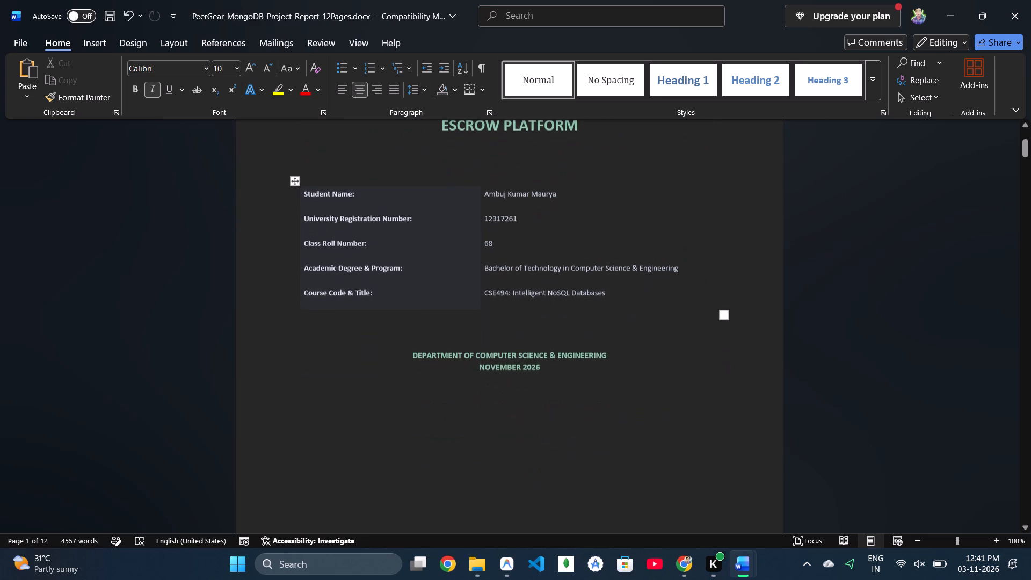
{"action": "scroll", "coordinate": [518, 347], "scroll_direction": "up", "scroll_amount": 4}
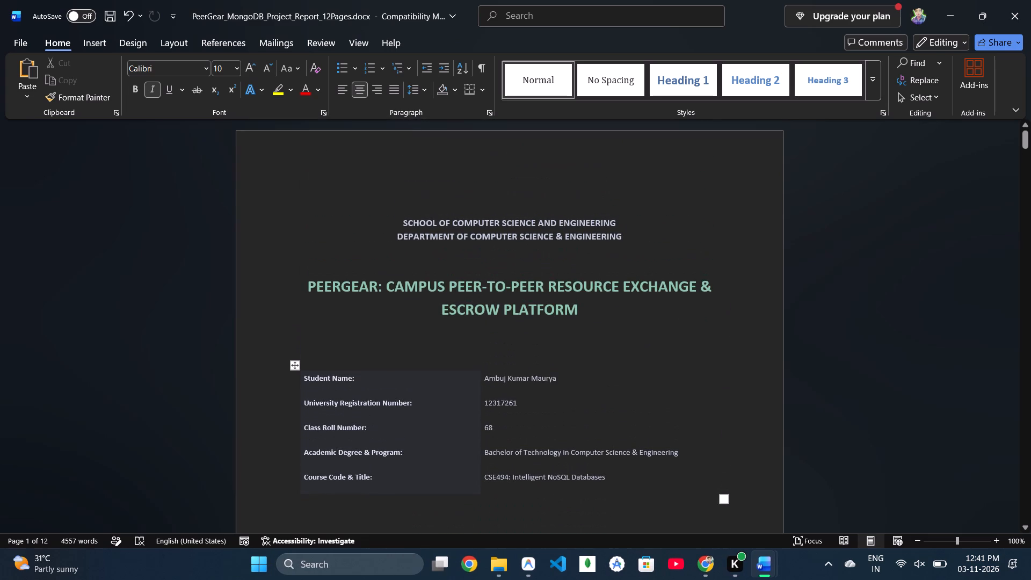
{"action": "scroll", "coordinate": [518, 347], "scroll_direction": "up", "scroll_amount": 1}
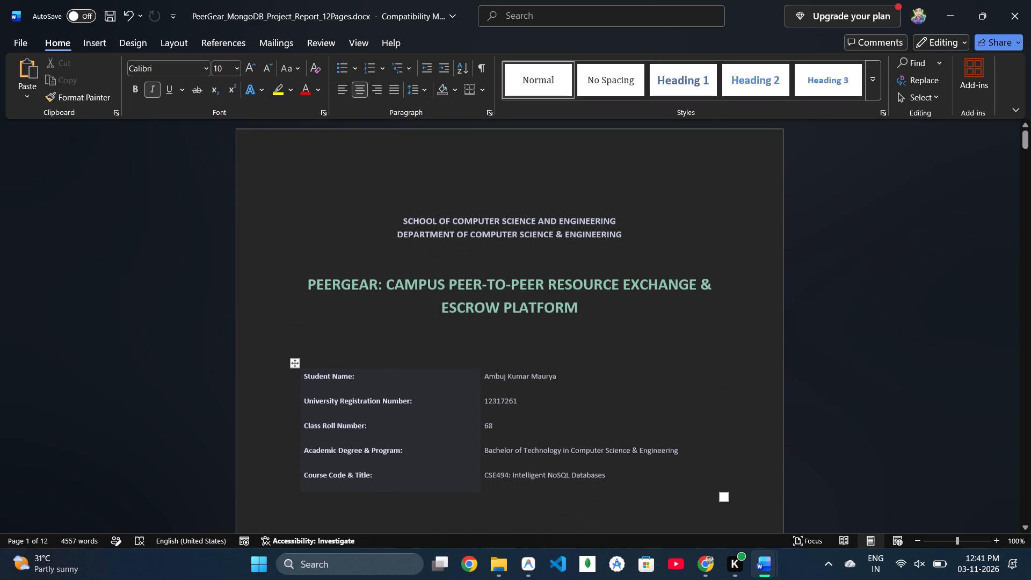
{"action": "scroll", "coordinate": [518, 347], "scroll_direction": "up", "scroll_amount": 1}
{"action": "scroll", "coordinate": [518, 347], "scroll_direction": "down", "scroll_amount": 1}
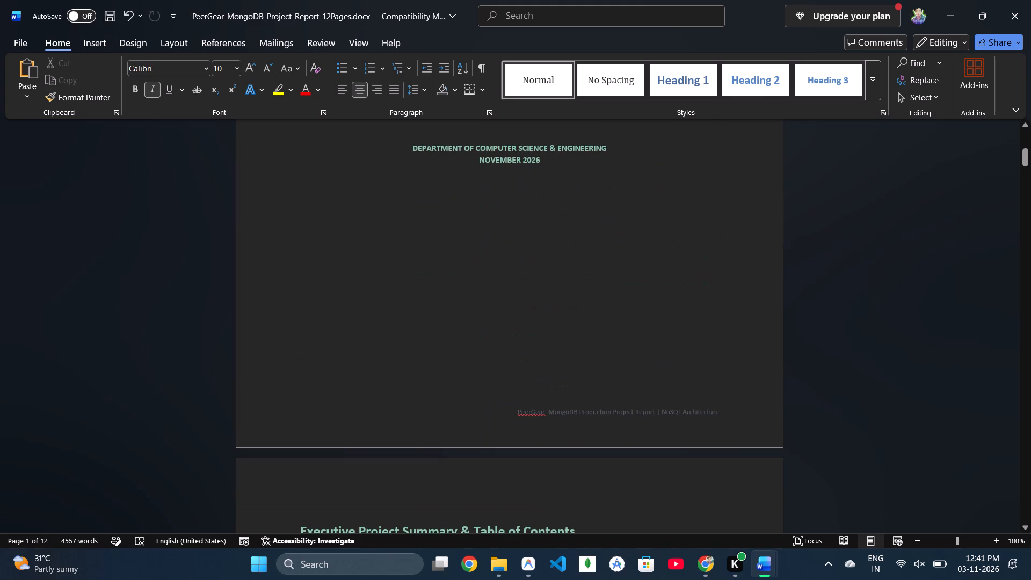
{"action": "scroll", "coordinate": [518, 347], "scroll_direction": "up", "scroll_amount": 1}
{"action": "scroll", "coordinate": [568, 237], "scroll_direction": "up", "scroll_amount": 1}
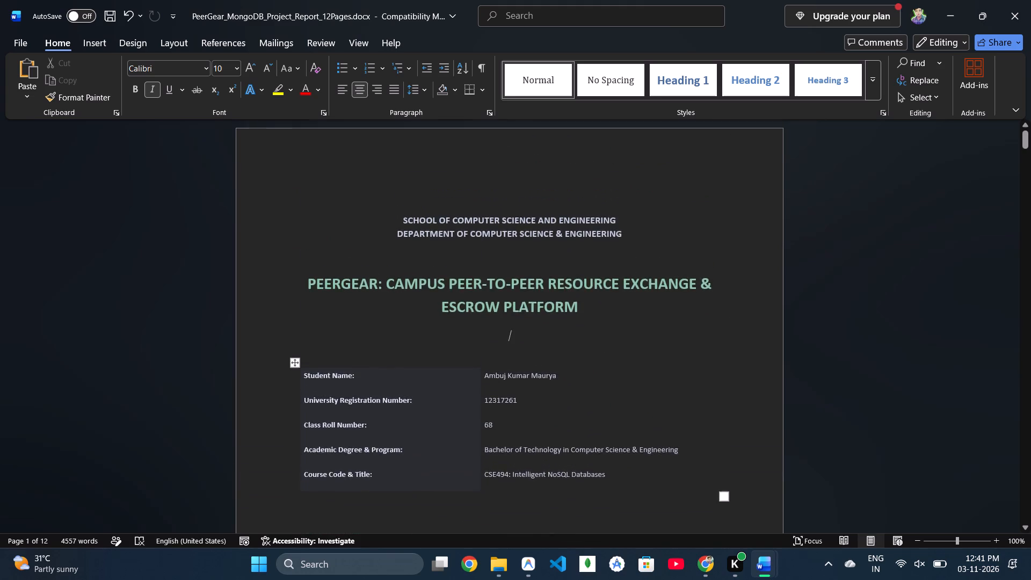
Delete the November date line below the green department line on the lower part of the cover page.
{"action": "scroll", "coordinate": [568, 237], "scroll_direction": "down", "scroll_amount": 1}
{"action": "left_click", "coordinate": [557, 262]}
{"action": "key", "text": "BackSpace"}
{"action": "key", "text": "BackSpace"}
{"action": "key", "text": "BackSpace"}
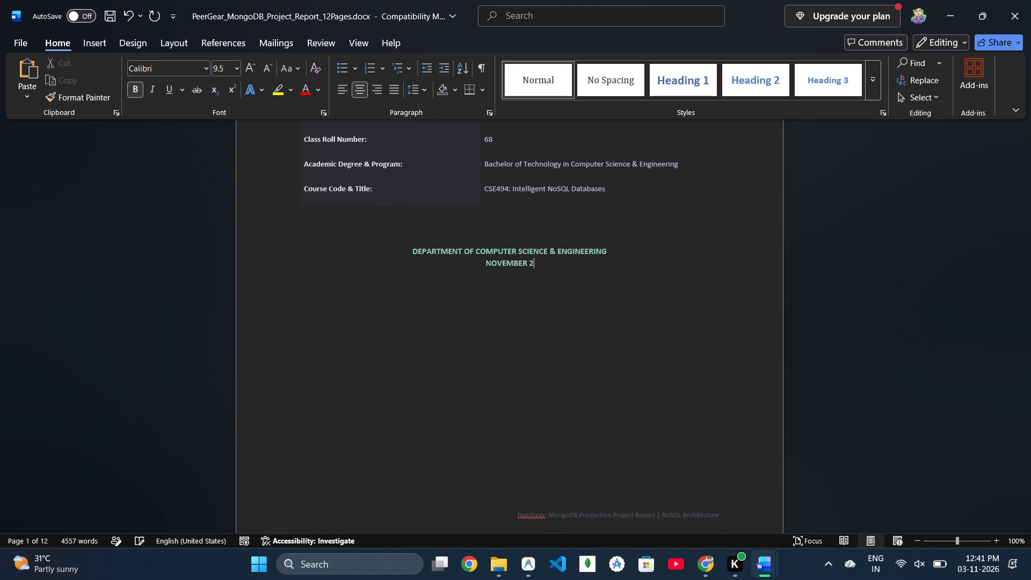
{"action": "key", "text": "BackSpace"}
{"action": "key", "text": "BackSpace"}
{"action": "key", "text": "BackSpace"}
{"action": "key", "text": "BackSpace"}
{"action": "key", "text": "BackSpace"}
{"action": "key", "text": "BackSpace"}
{"action": "key", "text": "BackSpace"}
{"action": "key", "text": "BackSpace"}
{"action": "key", "text": "BackSpace"}
{"action": "key", "text": "BackSpace"}
Insert two blank lines above the "SCHOOL OF COMPUTER SCIENCE AND ENGINEERING" heading on the cover page.
{"action": "scroll", "coordinate": [557, 262], "scroll_direction": "down", "scroll_amount": 1}
{"action": "scroll", "coordinate": [557, 262], "scroll_direction": "up", "scroll_amount": 2}
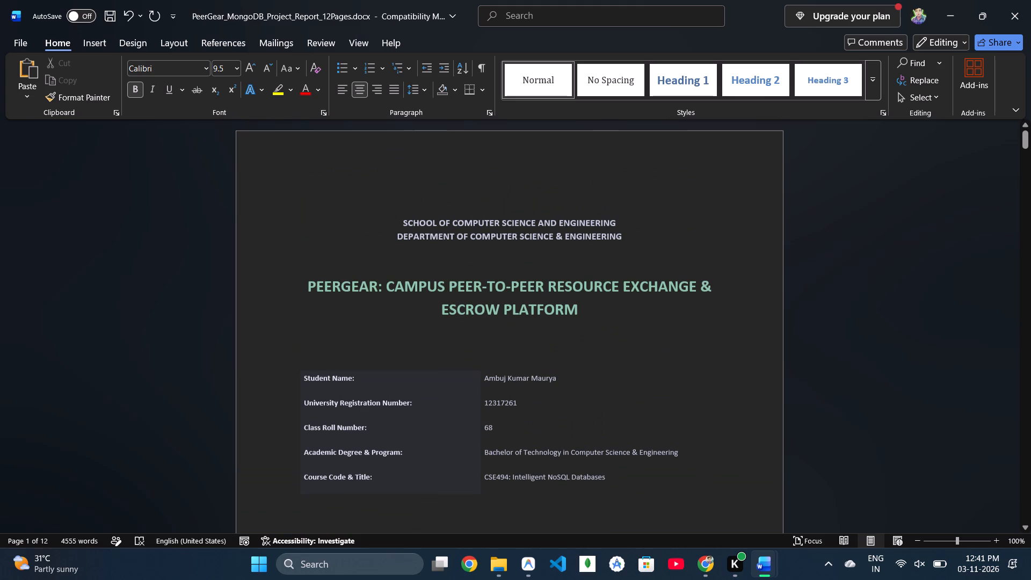
{"action": "left_click", "coordinate": [405, 227]}
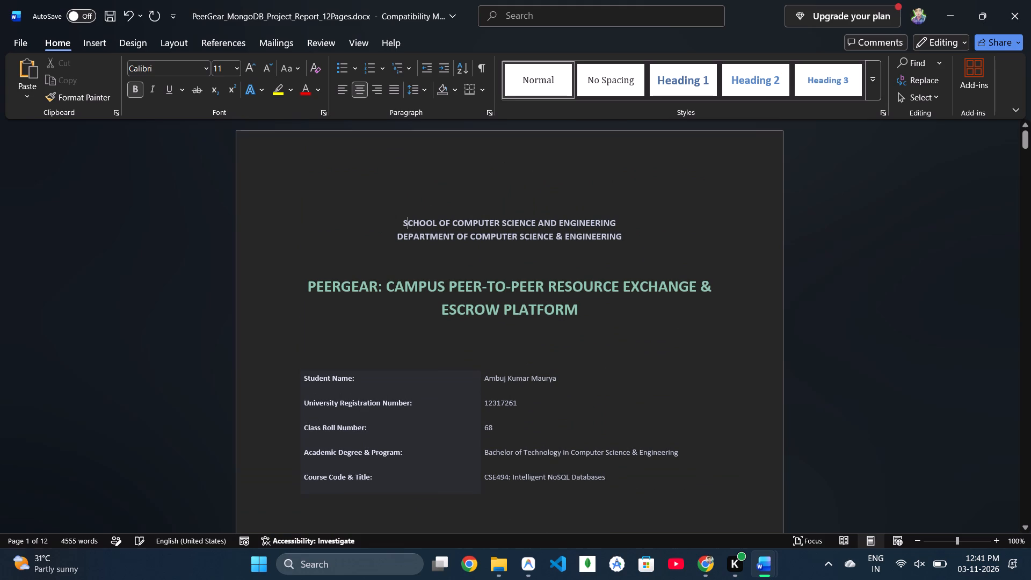
{"action": "key", "text": "Left"}
{"action": "key", "text": "Return"}
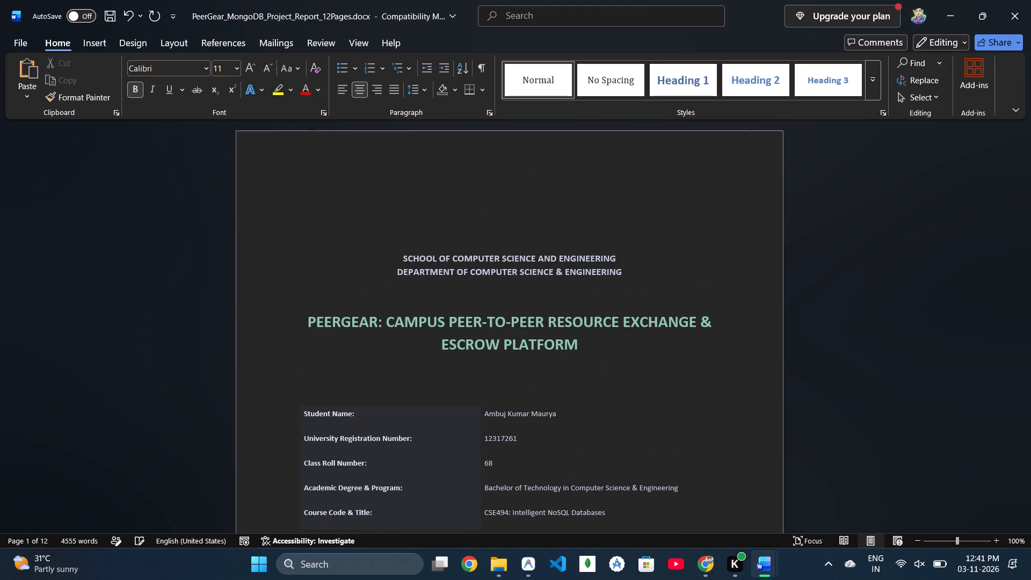
{"action": "scroll", "coordinate": [405, 227], "scroll_direction": "down", "scroll_amount": 1}
{"action": "key", "text": "Return"}
Add a blank line after the "PEERGEAR" cover page title to widen the gap above the student details table.
{"action": "scroll", "coordinate": [405, 227], "scroll_direction": "up", "scroll_amount": 3}
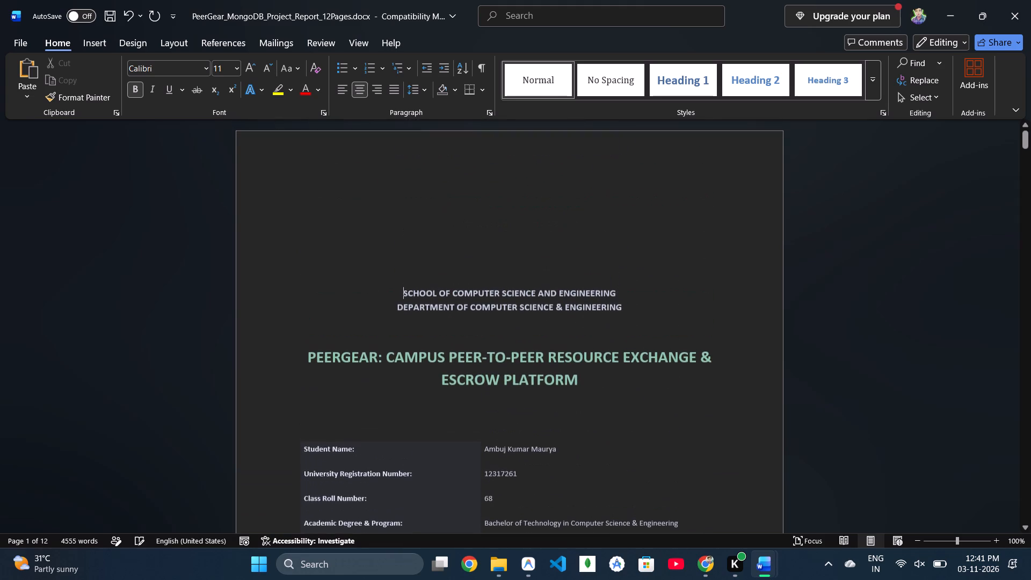
{"action": "scroll", "coordinate": [405, 227], "scroll_direction": "up", "scroll_amount": 1}
{"action": "scroll", "coordinate": [405, 227], "scroll_direction": "down", "scroll_amount": 2}
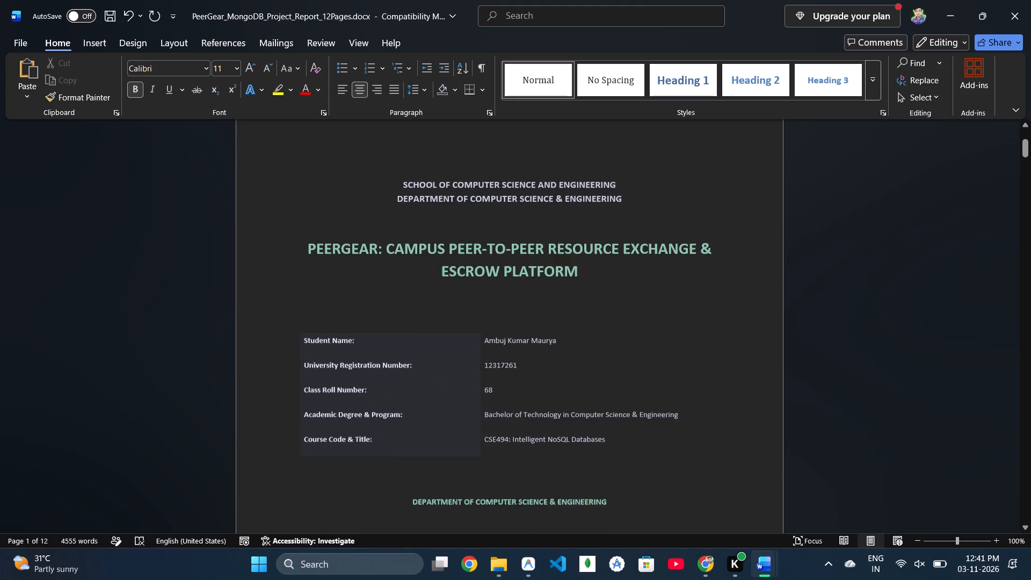
{"action": "scroll", "coordinate": [405, 227], "scroll_direction": "down", "scroll_amount": 1}
{"action": "scroll", "coordinate": [405, 227], "scroll_direction": "up", "scroll_amount": 1}
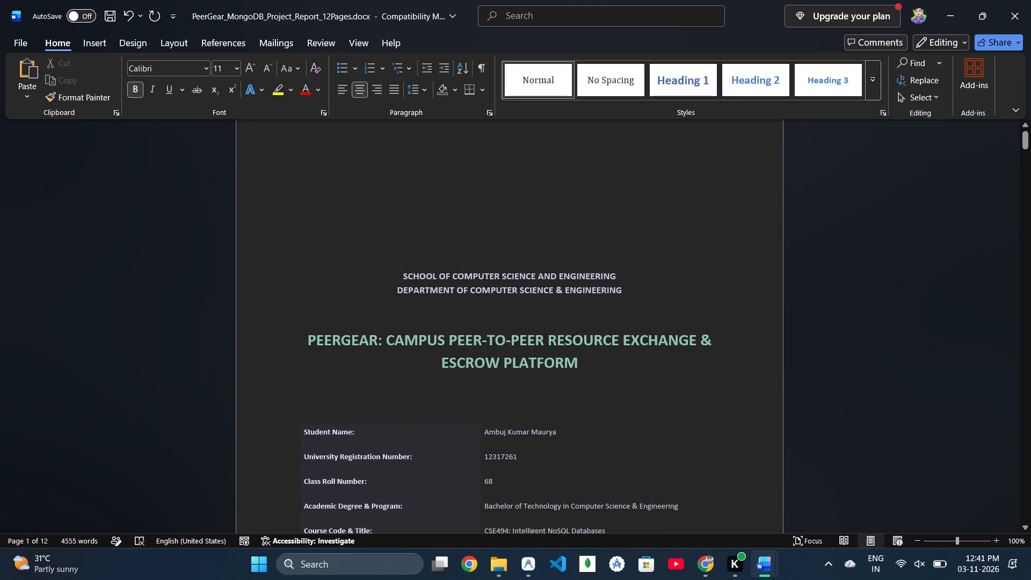
{"action": "left_click", "coordinate": [592, 360]}
{"action": "key", "text": "Return"}
Add blank lines around the green "DEPARTMENT OF COMPUTER SCIENCE & ENGINEERING" line, including one between it and the student details table.
{"action": "scroll", "coordinate": [592, 360], "scroll_direction": "down", "scroll_amount": 1}
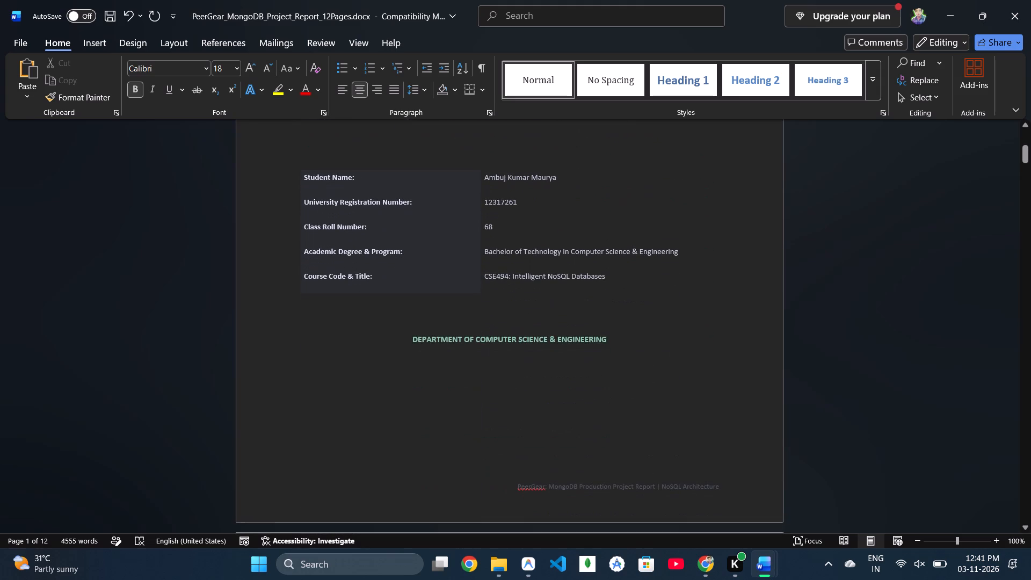
{"action": "left_click", "coordinate": [646, 294]}
{"action": "key", "text": "Return"}
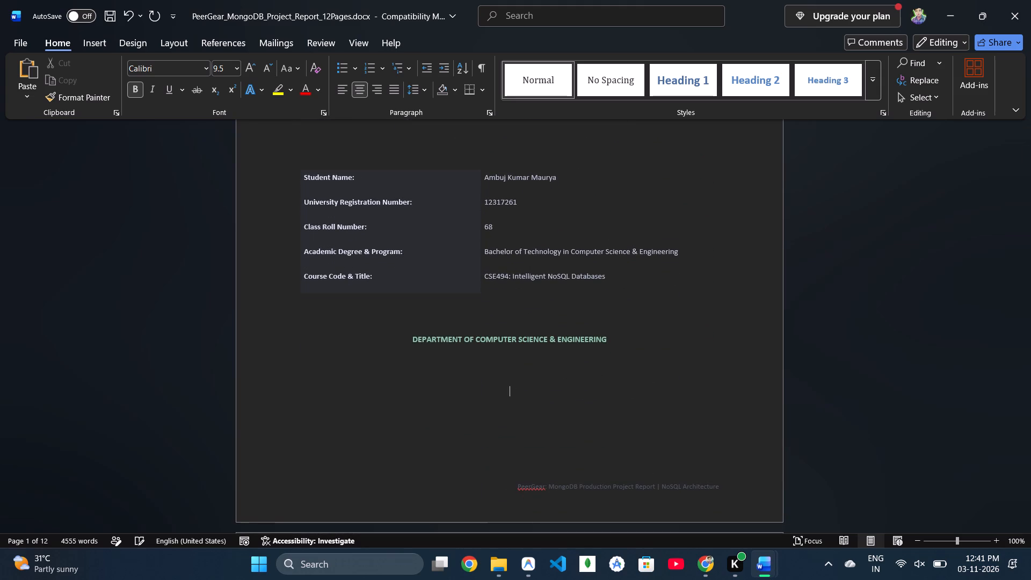
{"action": "left_click", "coordinate": [564, 301]}
{"action": "left_click", "coordinate": [446, 299]}
{"action": "left_click", "coordinate": [411, 339]}
{"action": "key", "text": "Return"}
Look over the cover page's new vertical spacing, from the school heading down to the footer.
{"action": "scroll", "coordinate": [411, 339], "scroll_direction": "up", "scroll_amount": 10}
{"action": "scroll", "coordinate": [411, 339], "scroll_direction": "down", "scroll_amount": 1}
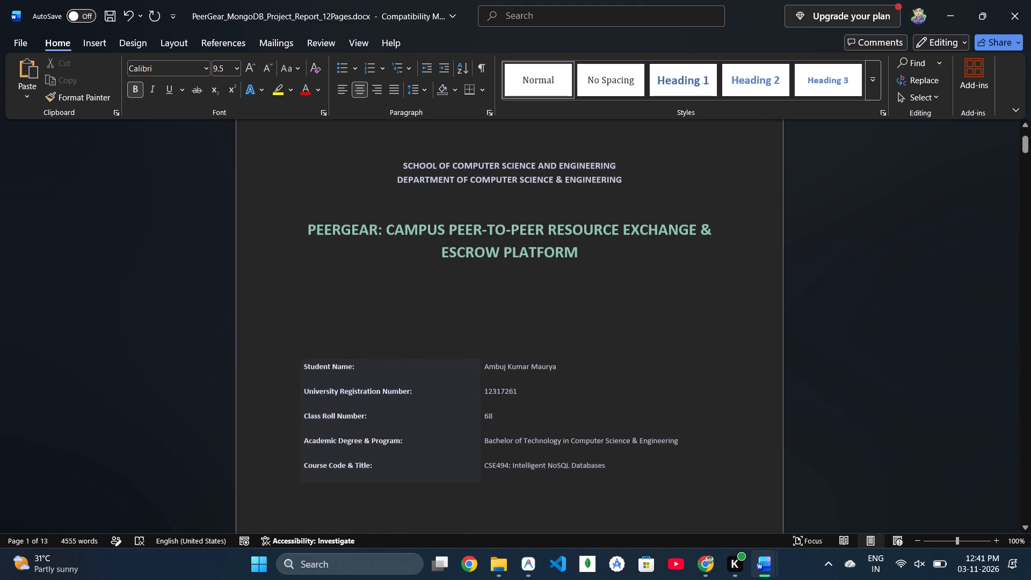
{"action": "scroll", "coordinate": [411, 339], "scroll_direction": "down", "scroll_amount": 2}
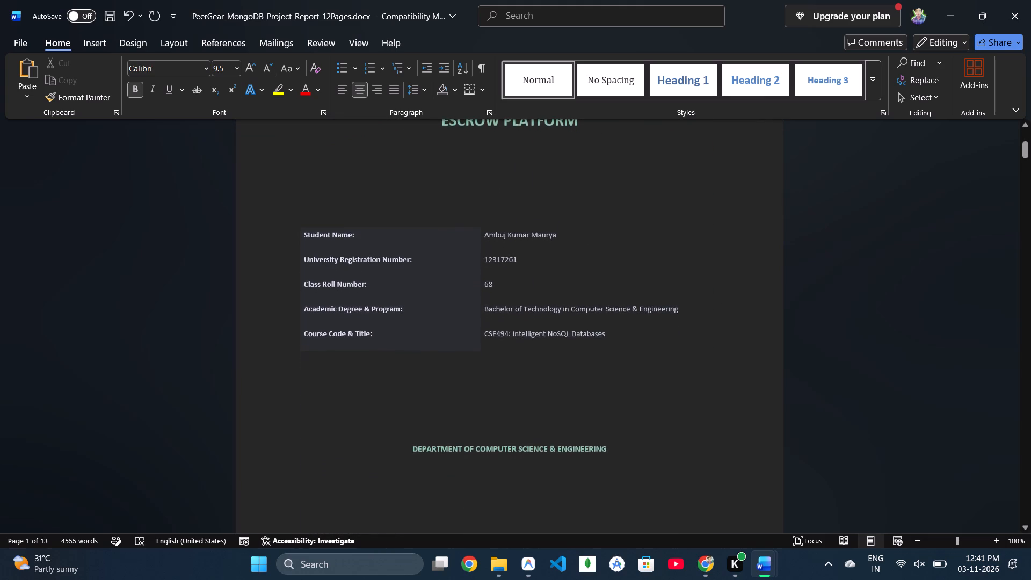
{"action": "scroll", "coordinate": [411, 339], "scroll_direction": "down", "scroll_amount": 1}
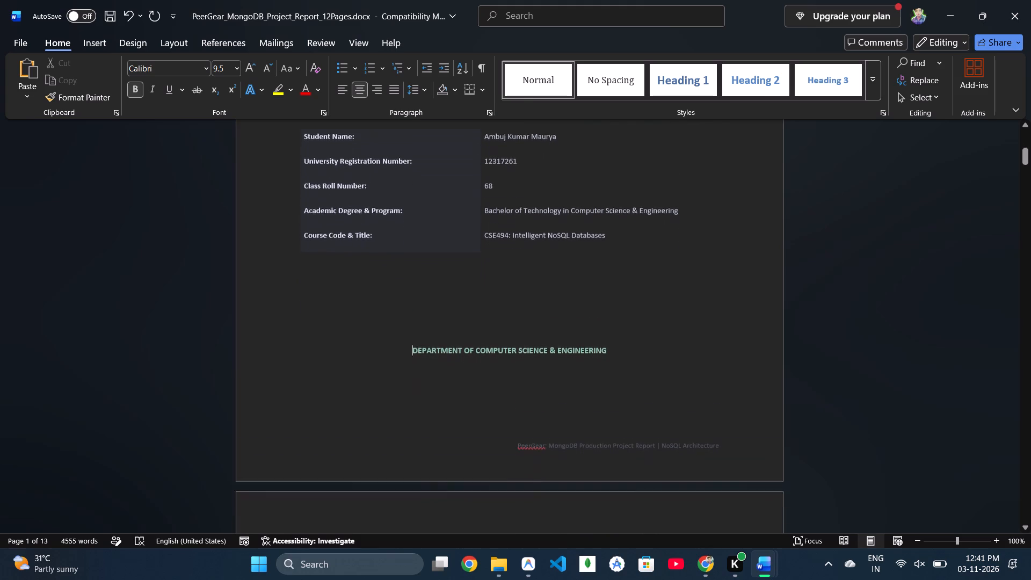
{"action": "scroll", "coordinate": [411, 339], "scroll_direction": "down", "scroll_amount": 1}
{"action": "scroll", "coordinate": [411, 339], "scroll_direction": "up", "scroll_amount": 4}
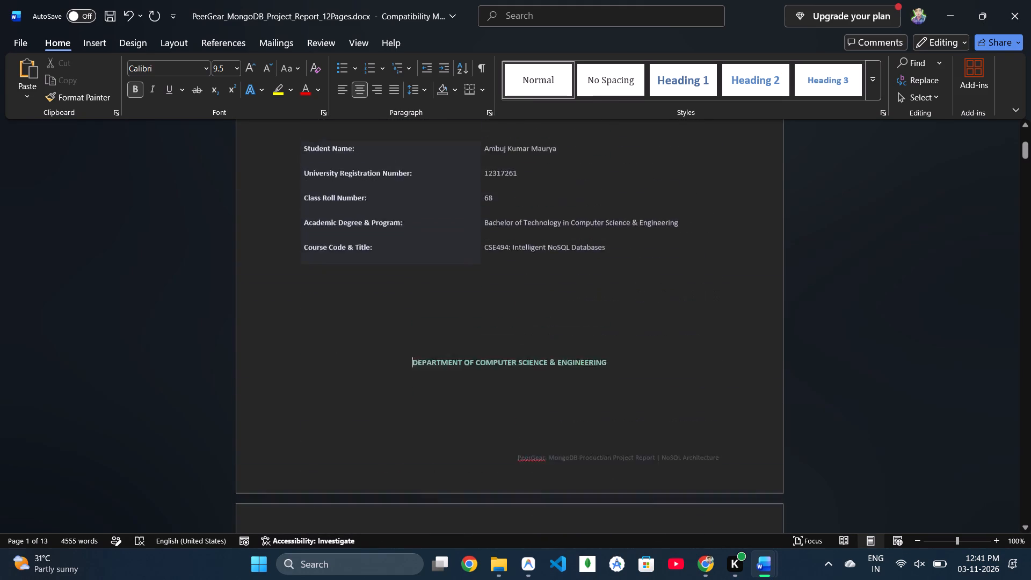
Remove the blank page between the cover page and the "Executive Project Summary & Table of Contents" heading.
{"action": "scroll", "coordinate": [411, 339], "scroll_direction": "down", "scroll_amount": 2}
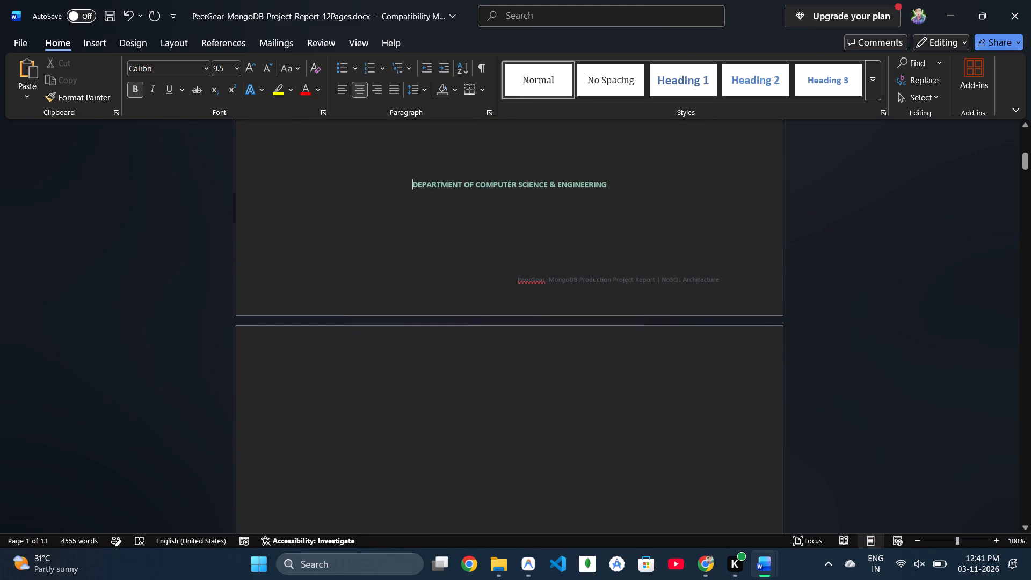
{"action": "scroll", "coordinate": [411, 339], "scroll_direction": "down", "scroll_amount": 1}
{"action": "scroll", "coordinate": [403, 283], "scroll_direction": "down", "scroll_amount": 1}
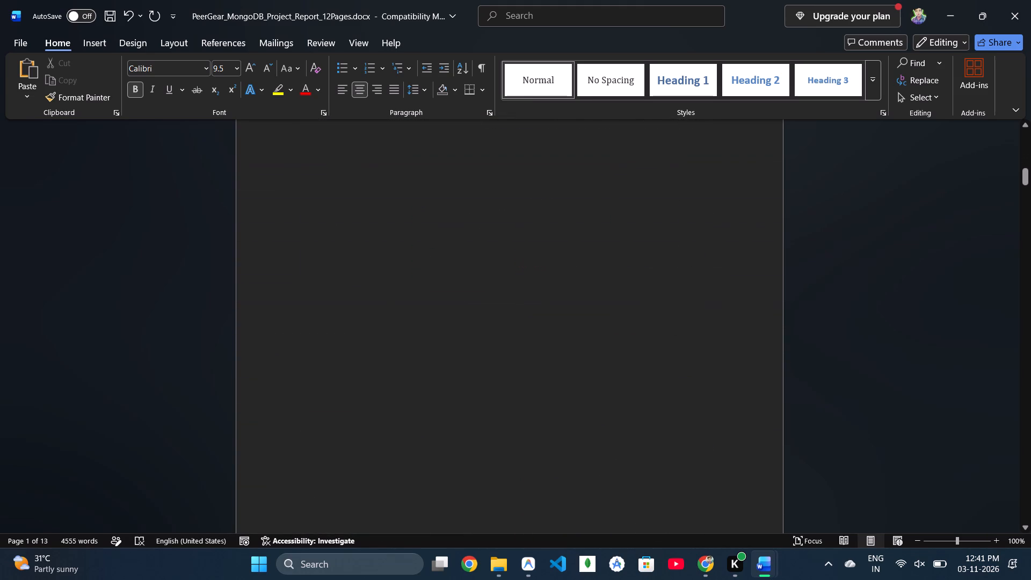
{"action": "scroll", "coordinate": [403, 283], "scroll_direction": "down", "scroll_amount": 2}
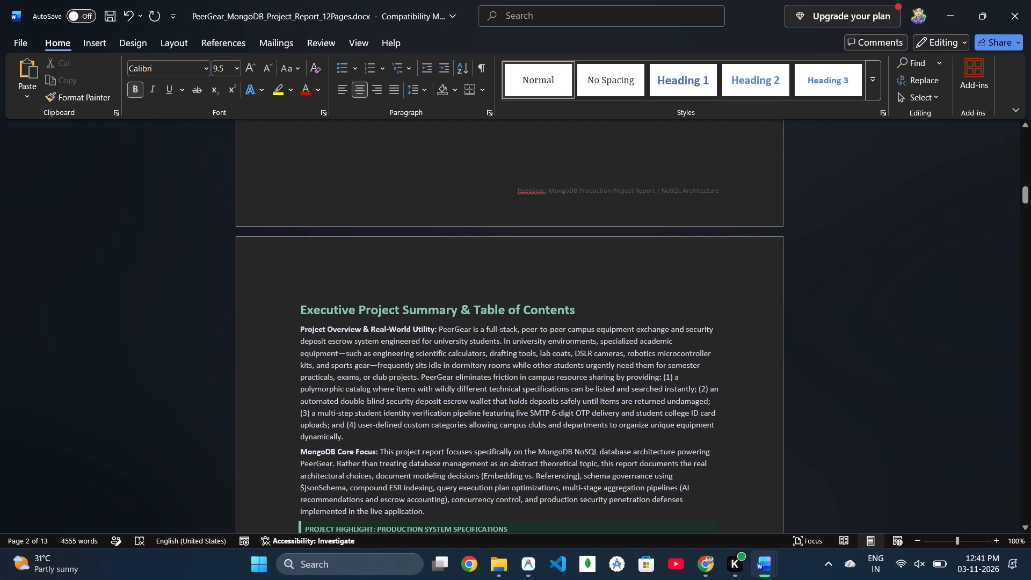
{"action": "left_click", "coordinate": [300, 303]}
{"action": "key", "text": "backslash"}
{"action": "key", "text": "BackSpace"}
{"action": "key", "text": "BackSpace"}
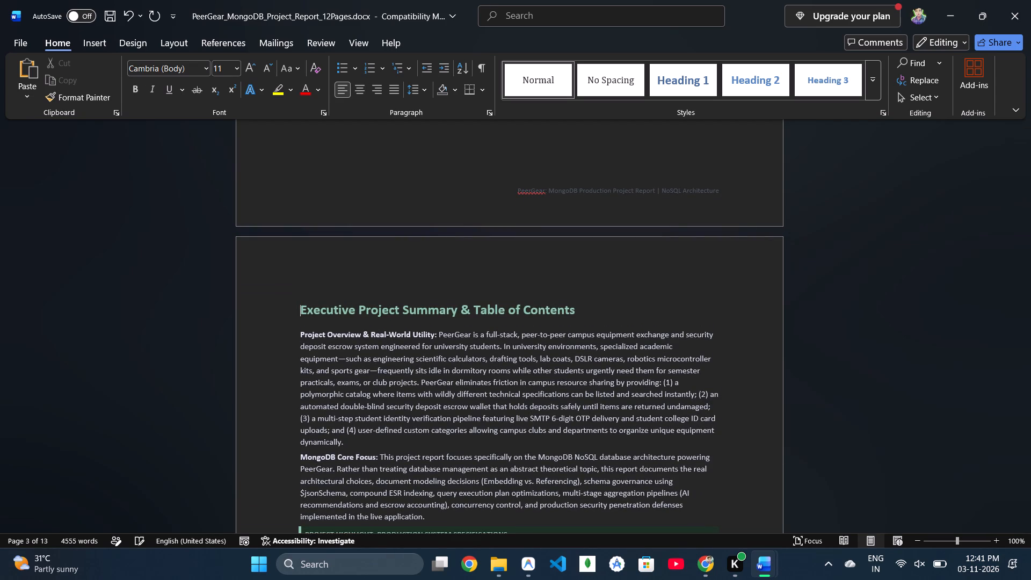
{"action": "key", "text": "BackSpace"}
Check the cover page's layout again, including the headings, title, student details table and department line.
{"action": "scroll", "coordinate": [300, 303], "scroll_direction": "up", "scroll_amount": 4}
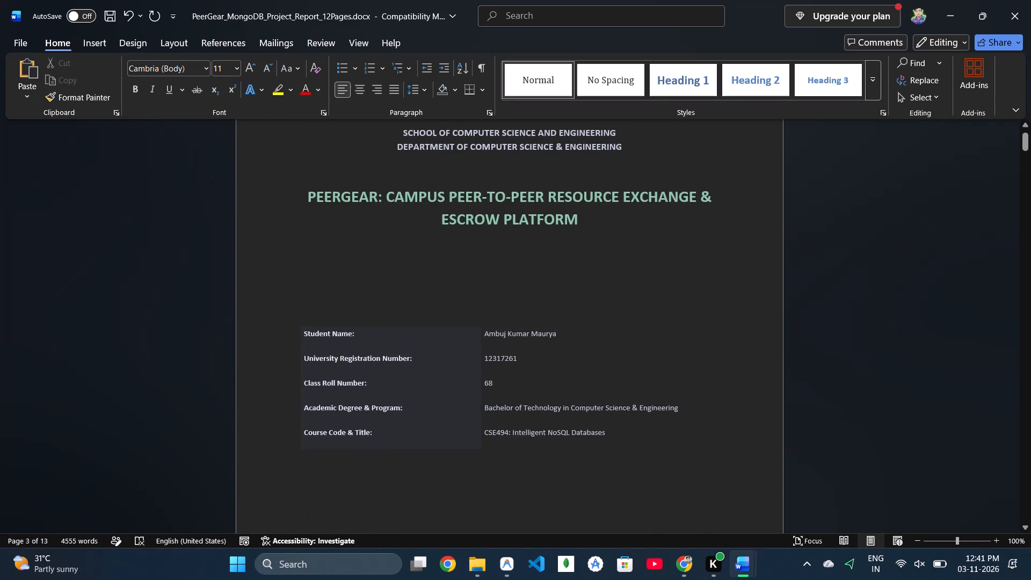
{"action": "scroll", "coordinate": [300, 303], "scroll_direction": "up", "scroll_amount": 3}
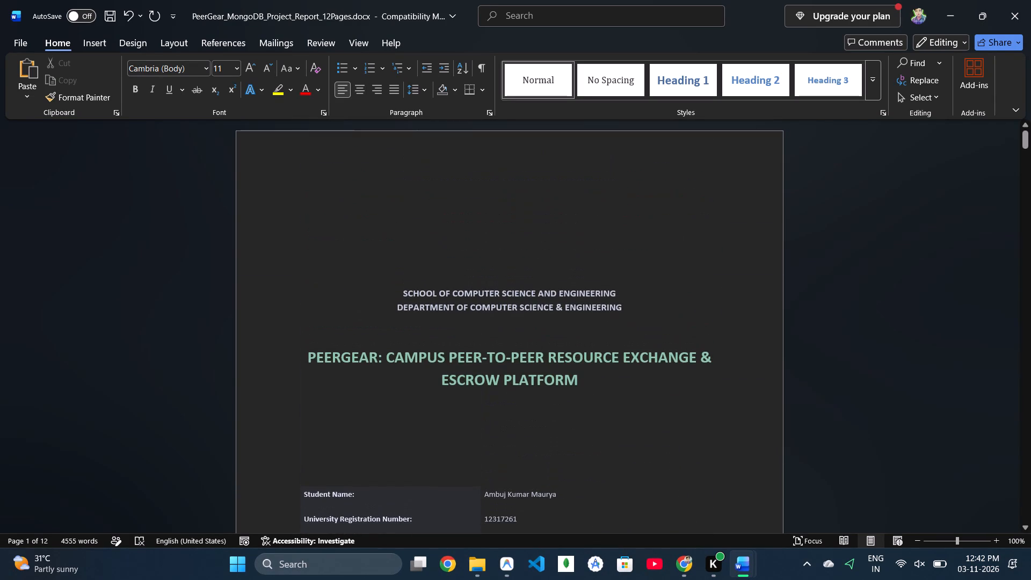
{"action": "scroll", "coordinate": [300, 303], "scroll_direction": "down", "scroll_amount": 1}
{"action": "scroll", "coordinate": [300, 303], "scroll_direction": "up", "scroll_amount": 1}
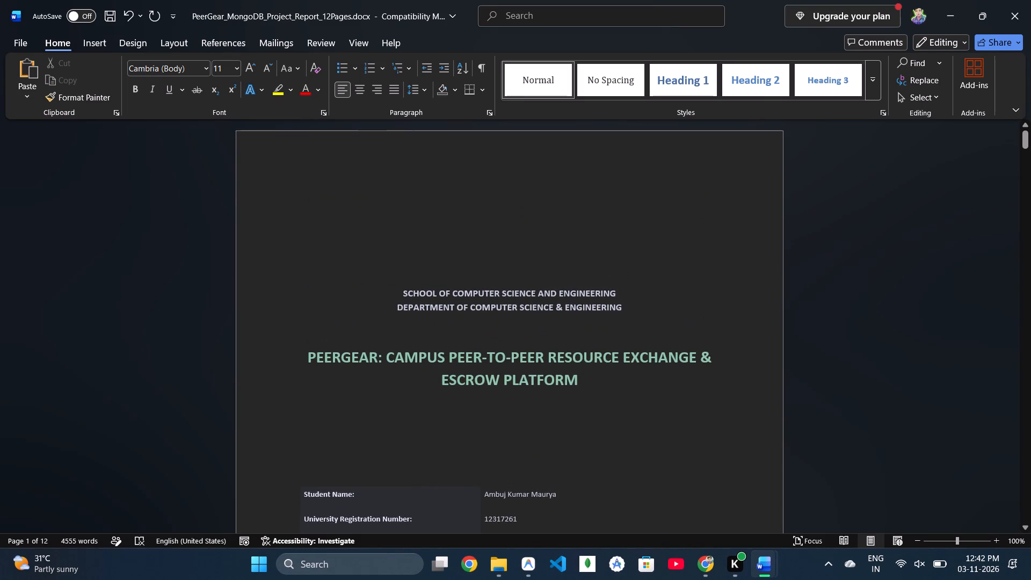
{"action": "scroll", "coordinate": [300, 303], "scroll_direction": "down", "scroll_amount": 2}
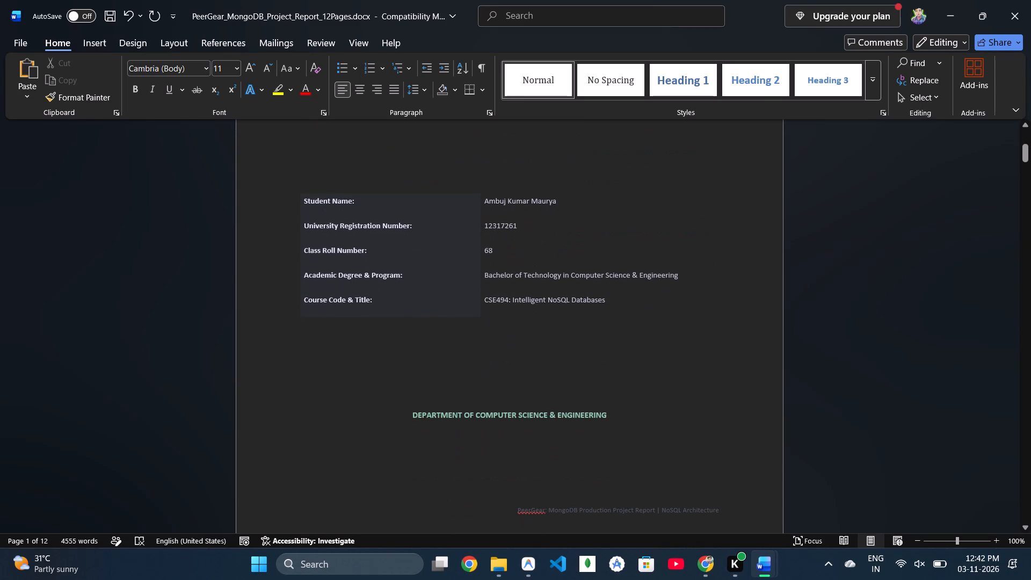
{"action": "key", "text": "grave"}
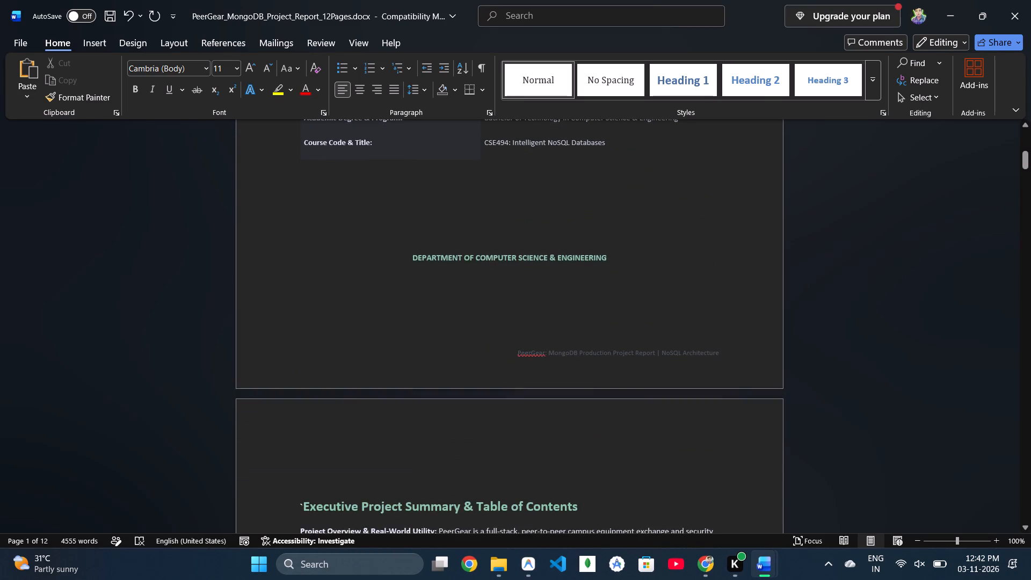
{"action": "scroll", "coordinate": [300, 303], "scroll_direction": "up", "scroll_amount": 1}
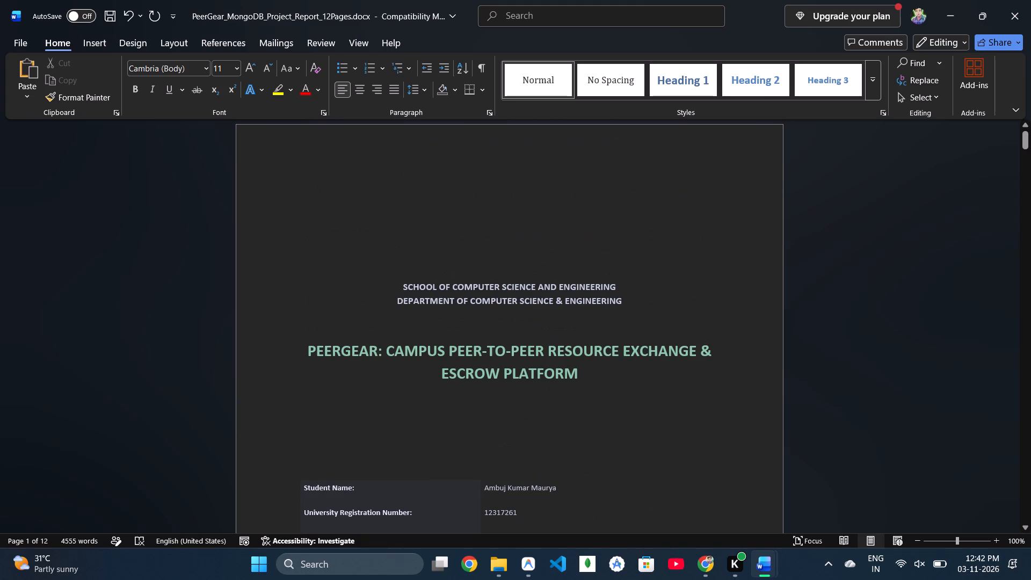
{"action": "left_click", "coordinate": [278, 345]}
{"action": "left_click", "coordinate": [318, 371]}
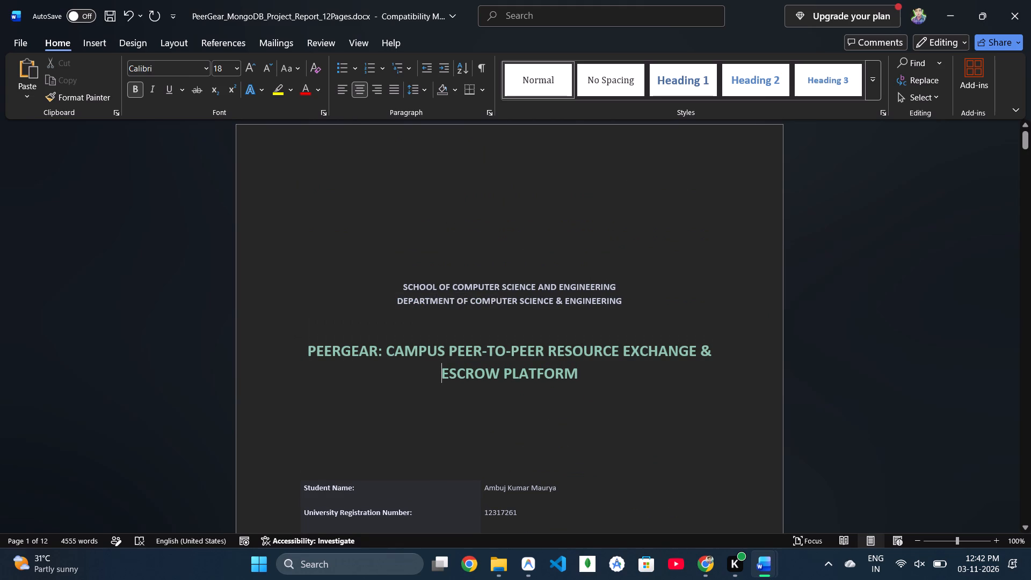
{"action": "scroll", "coordinate": [318, 371], "scroll_direction": "down", "scroll_amount": 1}
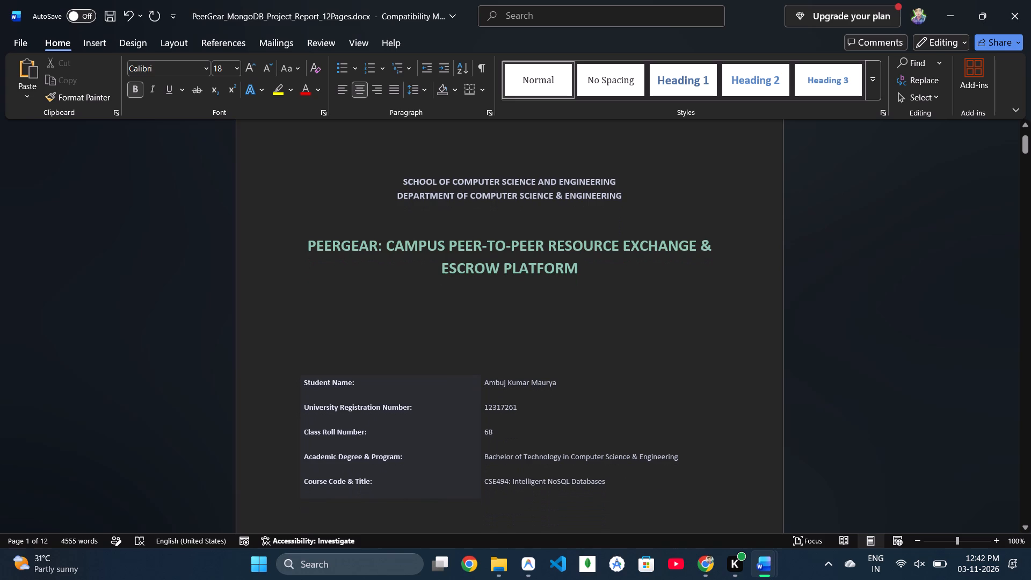
{"action": "scroll", "coordinate": [318, 371], "scroll_direction": "down", "scroll_amount": 1}
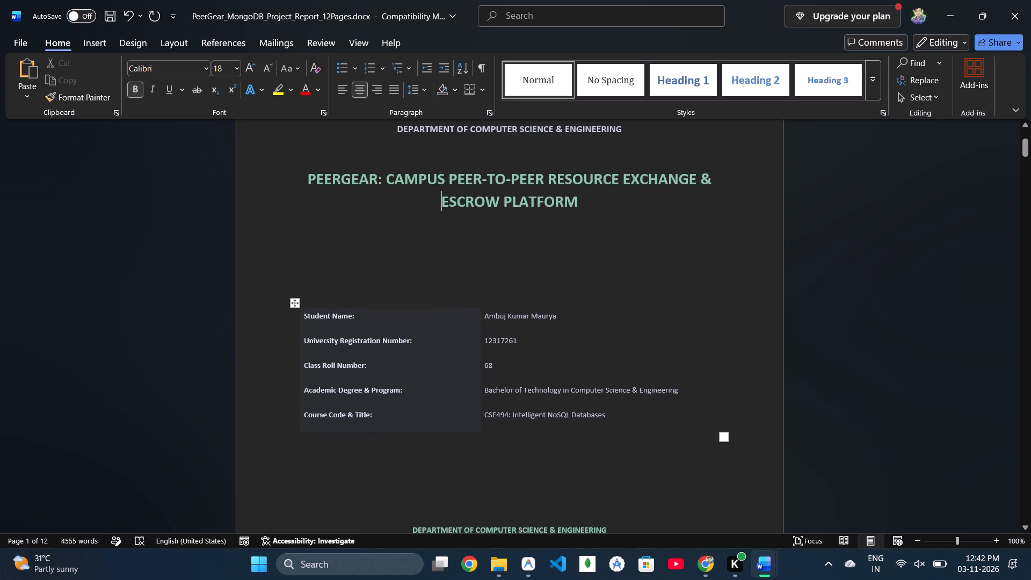
{"action": "scroll", "coordinate": [318, 371], "scroll_direction": "down", "scroll_amount": 1}
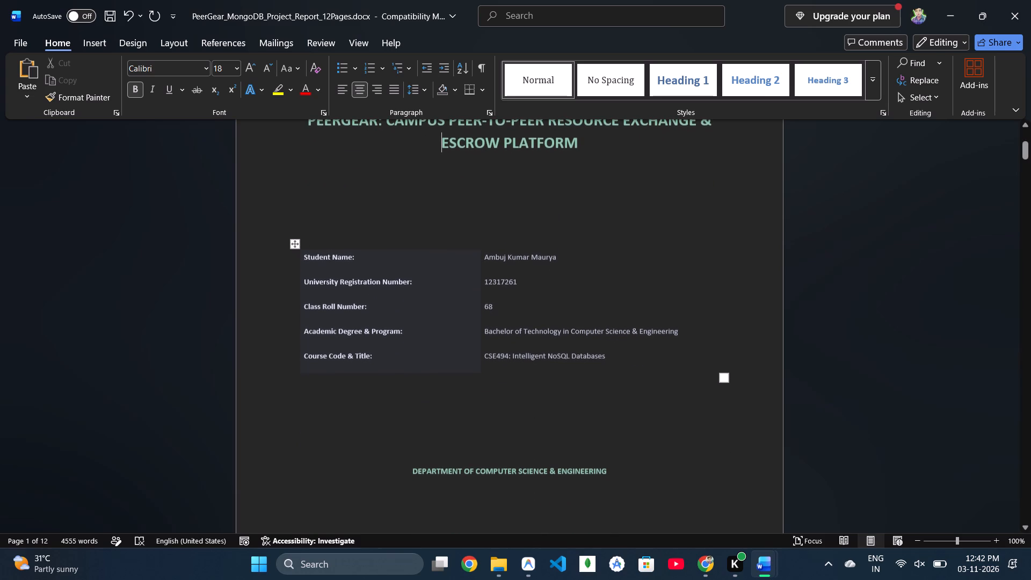
{"action": "scroll", "coordinate": [318, 371], "scroll_direction": "down", "scroll_amount": 1}
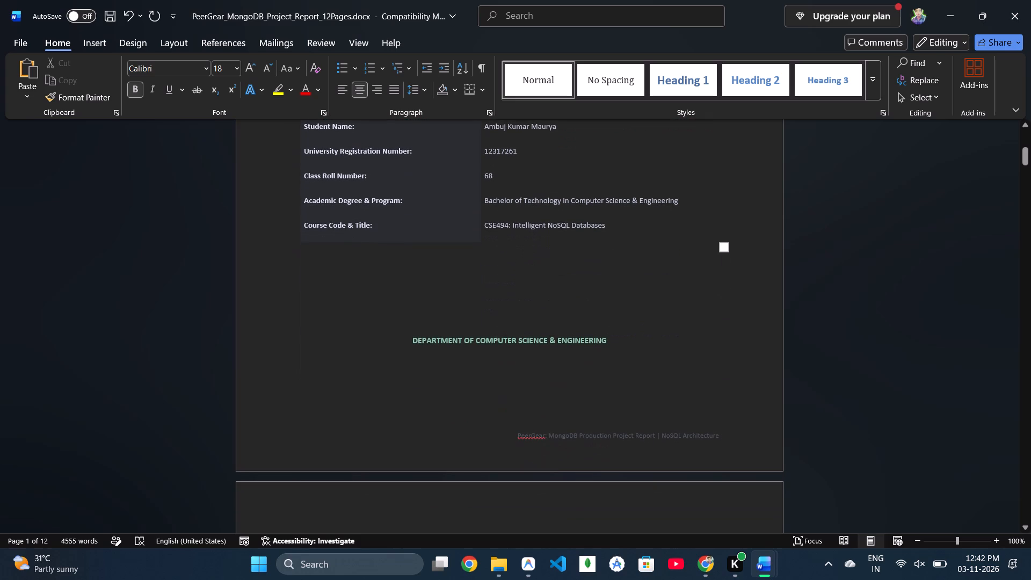
Delete the stray backtick in front of the "Executive Project Summary & Table of Contents" heading.
{"action": "scroll", "coordinate": [318, 371], "scroll_direction": "down", "scroll_amount": 2}
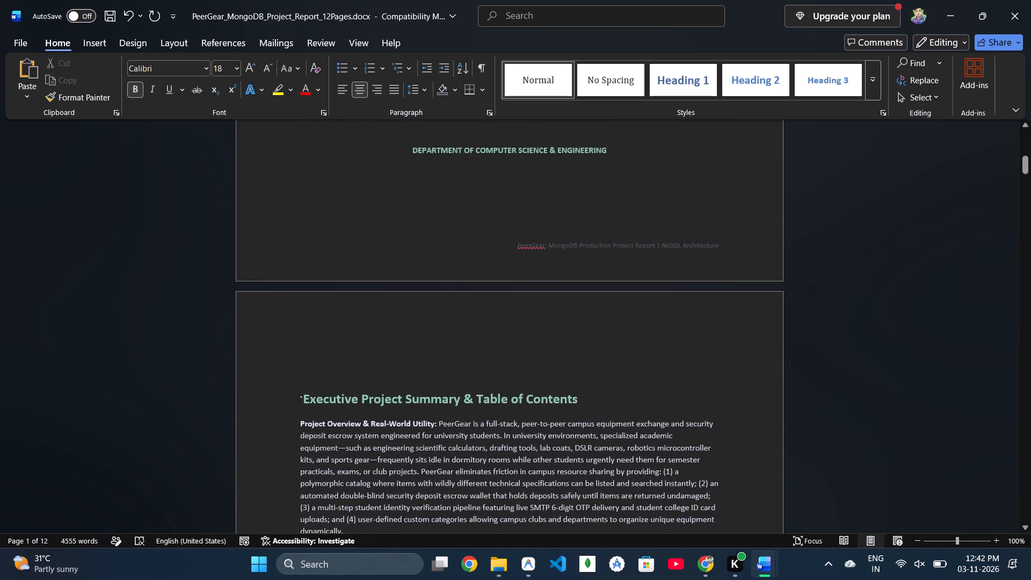
{"action": "left_click", "coordinate": [303, 359]}
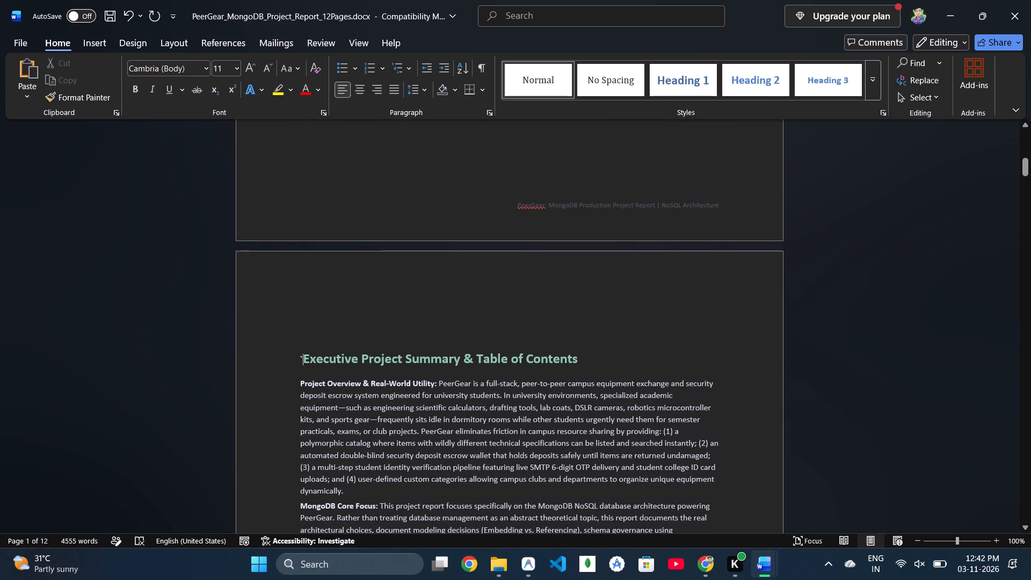
{"action": "key", "text": "BackSpace"}
Look over the executive summary, the report table of contents and the Chapter 1 page.
{"action": "scroll", "coordinate": [303, 359], "scroll_direction": "down", "scroll_amount": 2}
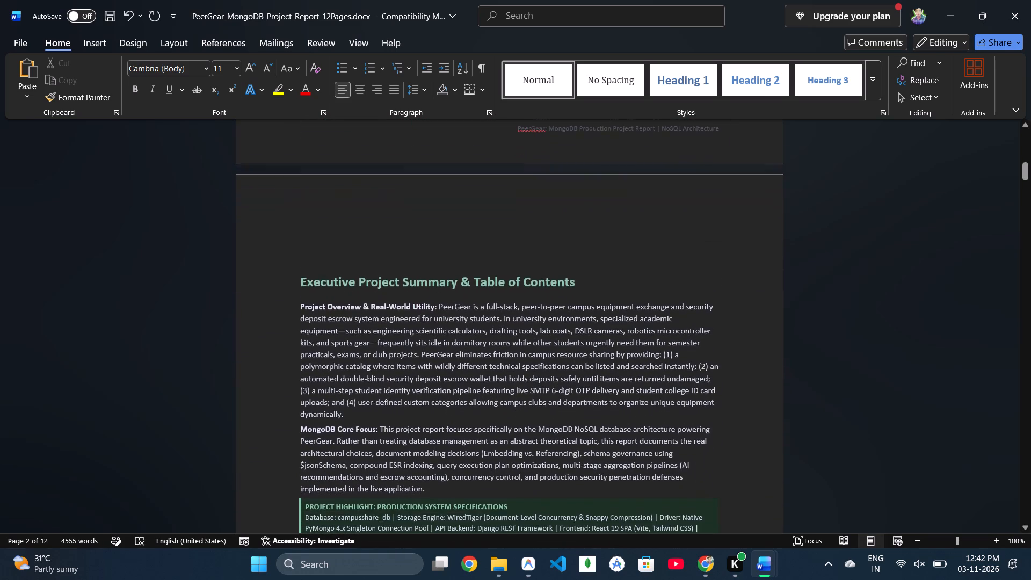
{"action": "scroll", "coordinate": [303, 359], "scroll_direction": "down", "scroll_amount": 1}
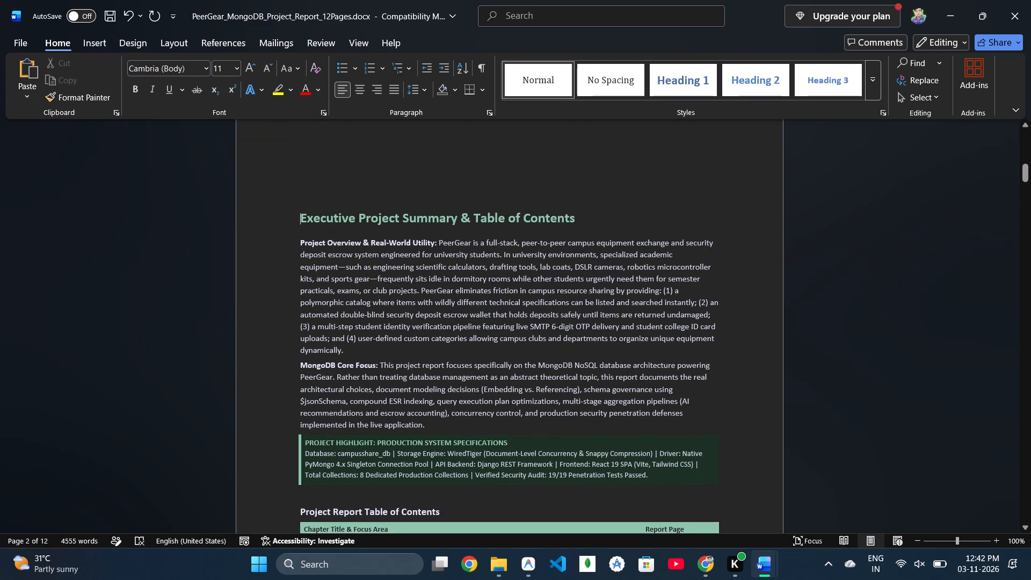
{"action": "scroll", "coordinate": [303, 359], "scroll_direction": "down", "scroll_amount": 1}
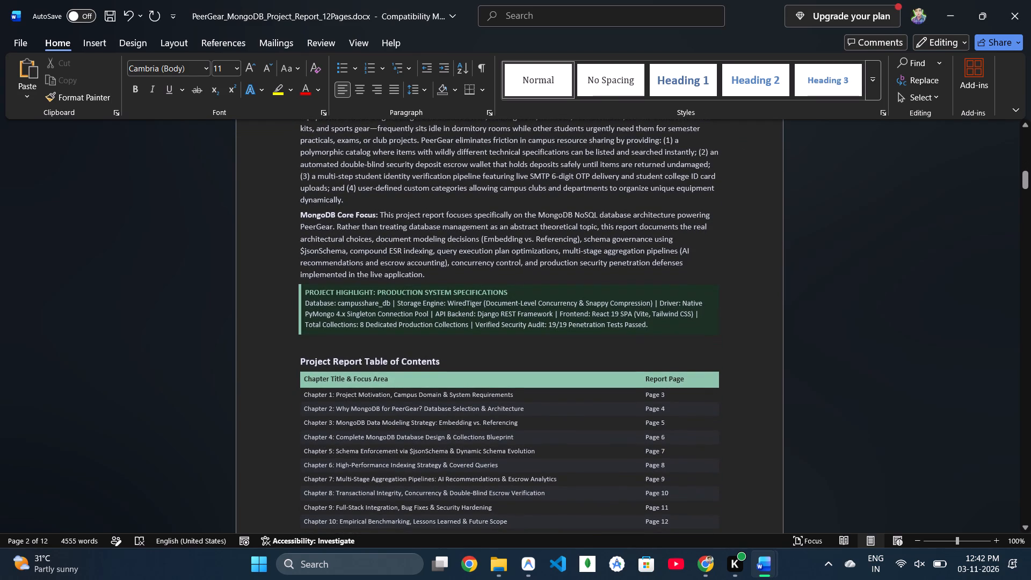
{"action": "scroll", "coordinate": [303, 359], "scroll_direction": "down", "scroll_amount": 3}
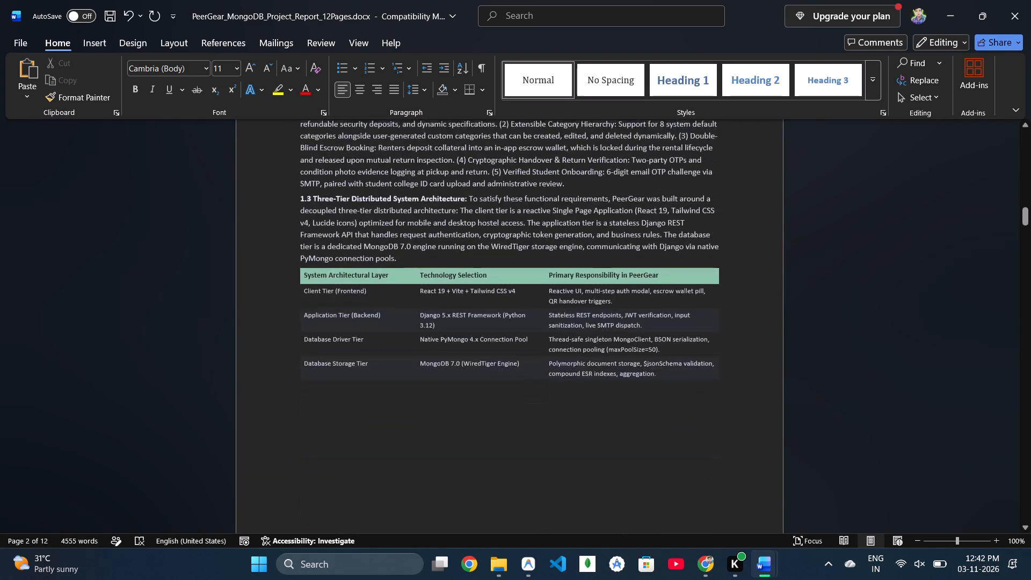
{"action": "scroll", "coordinate": [303, 359], "scroll_direction": "up", "scroll_amount": 1}
{"action": "scroll", "coordinate": [303, 359], "scroll_direction": "down", "scroll_amount": 1}
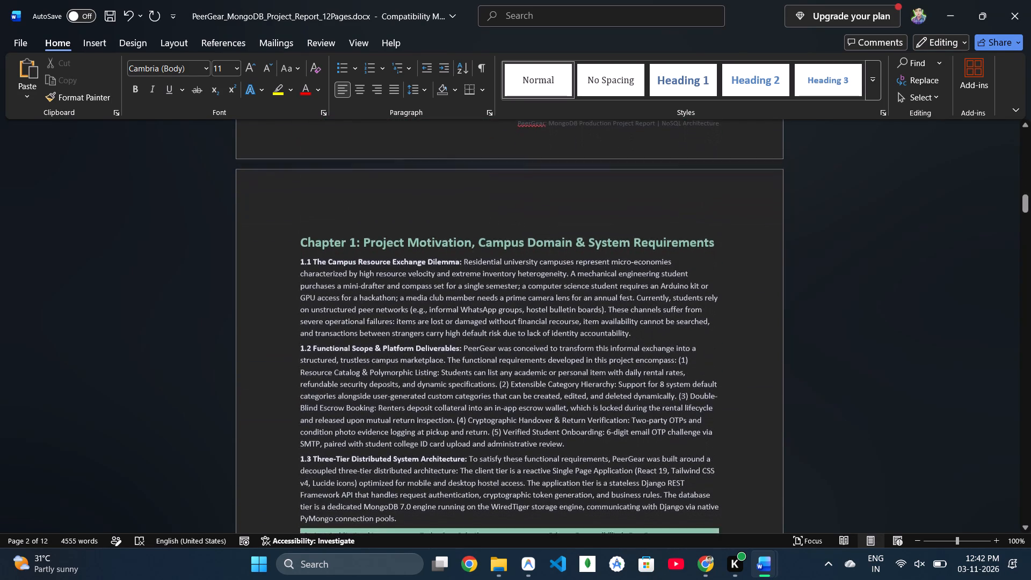
{"action": "scroll", "coordinate": [303, 359], "scroll_direction": "down", "scroll_amount": 3}
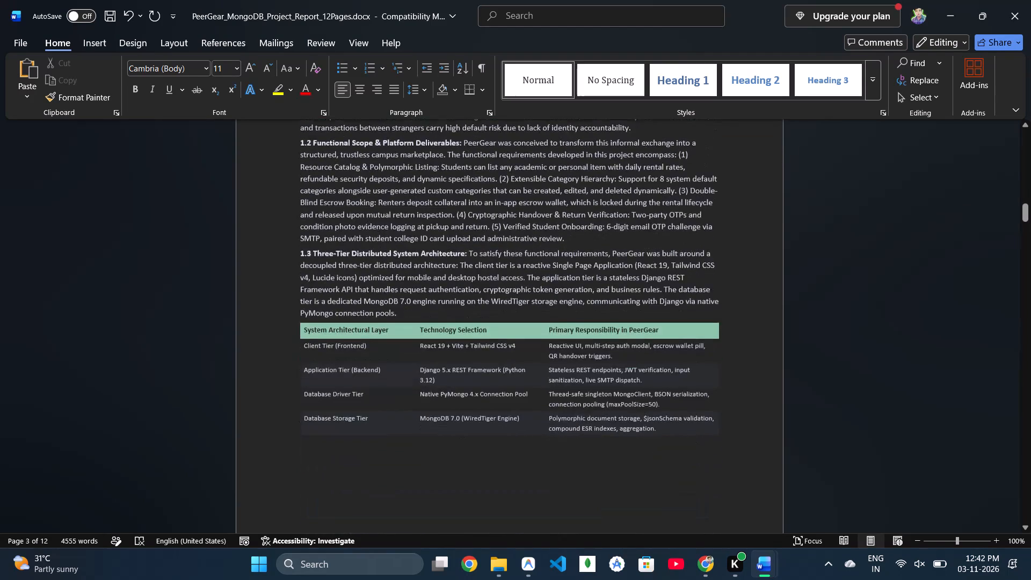
{"action": "scroll", "coordinate": [303, 359], "scroll_direction": "up", "scroll_amount": 2}
{"action": "scroll", "coordinate": [303, 359], "scroll_direction": "down", "scroll_amount": 1}
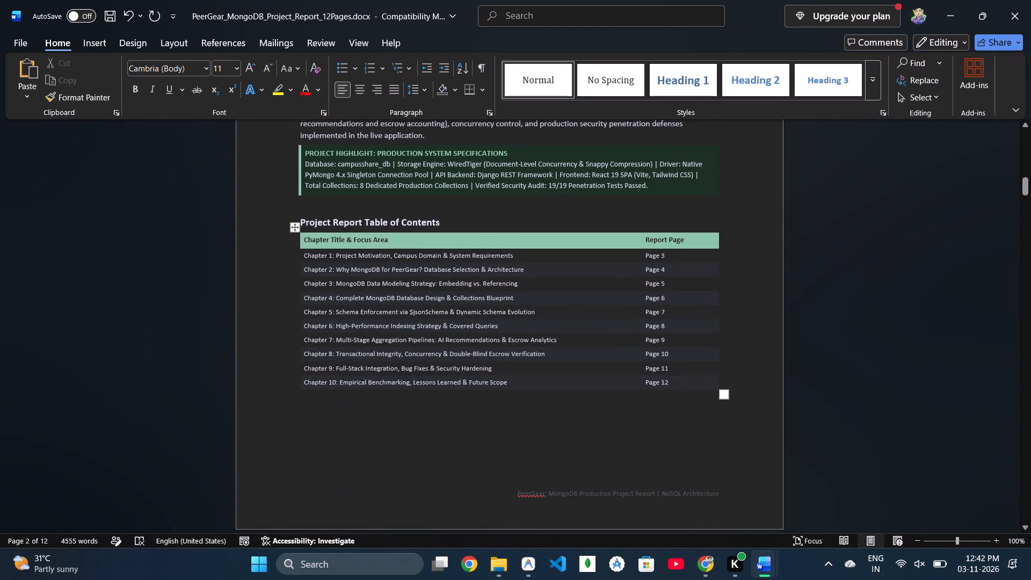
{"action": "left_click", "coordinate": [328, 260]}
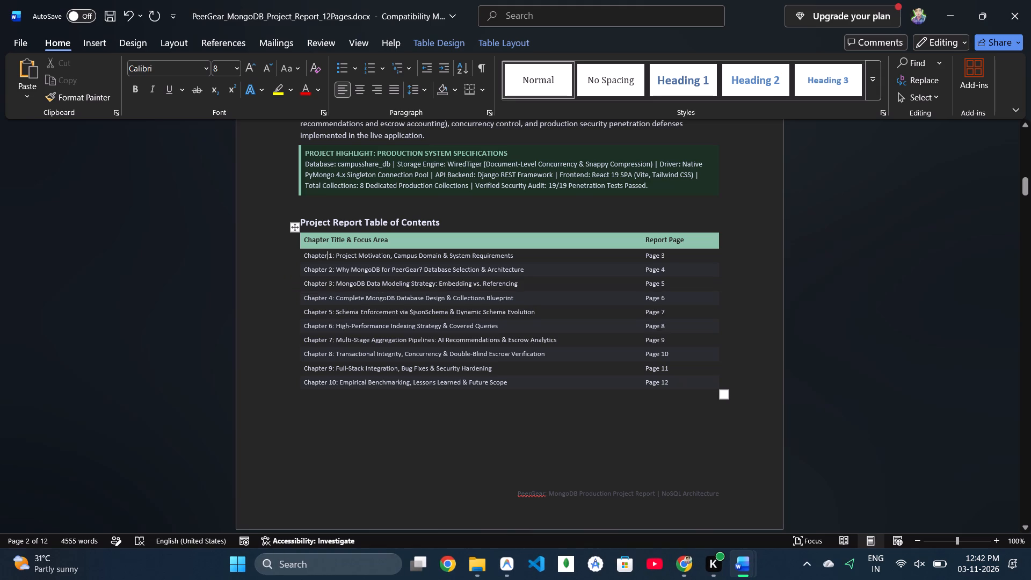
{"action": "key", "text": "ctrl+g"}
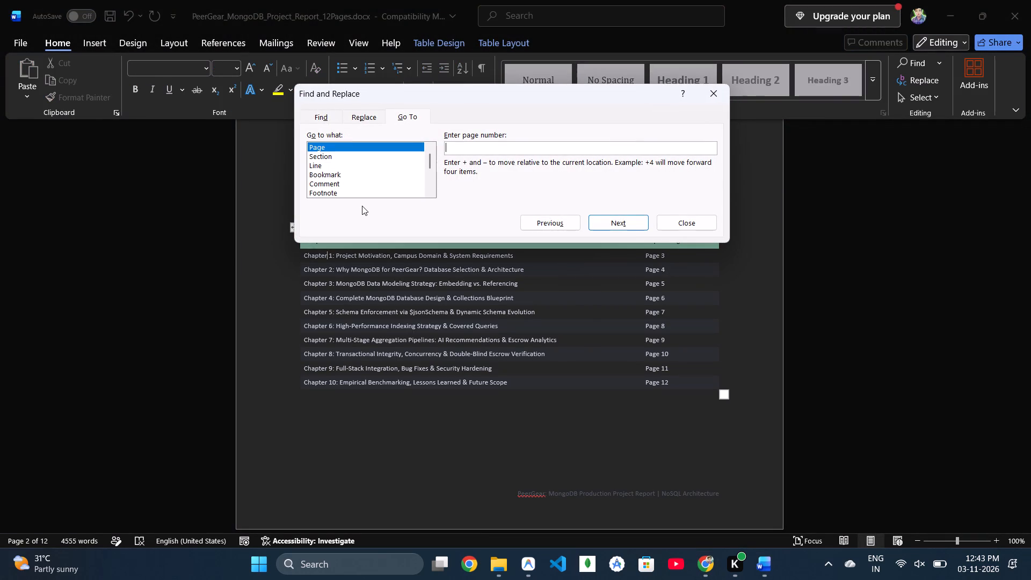
{"action": "left_click", "coordinate": [354, 151]}
{"action": "left_click", "coordinate": [352, 112]}
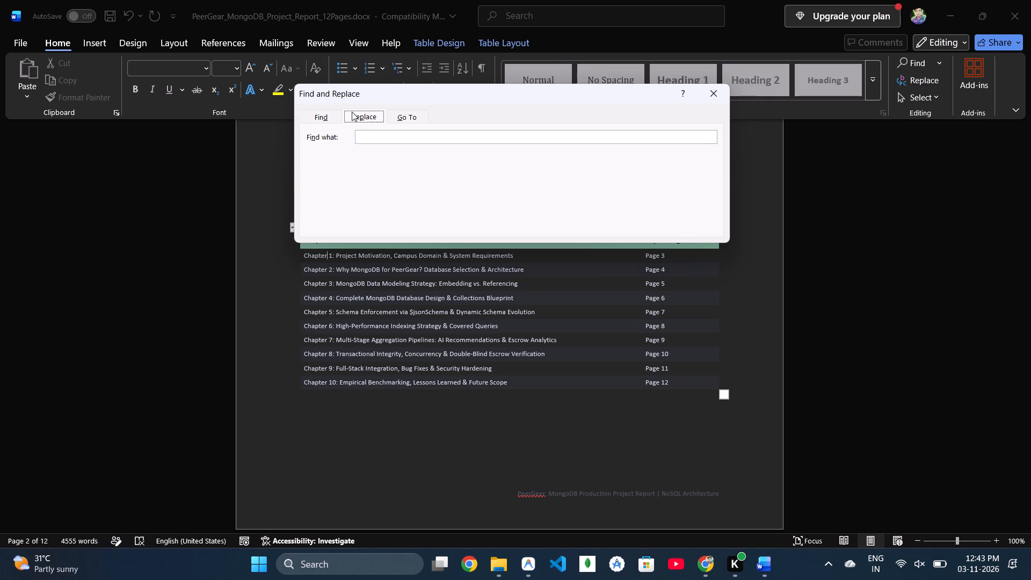
{"action": "left_click", "coordinate": [366, 136]}
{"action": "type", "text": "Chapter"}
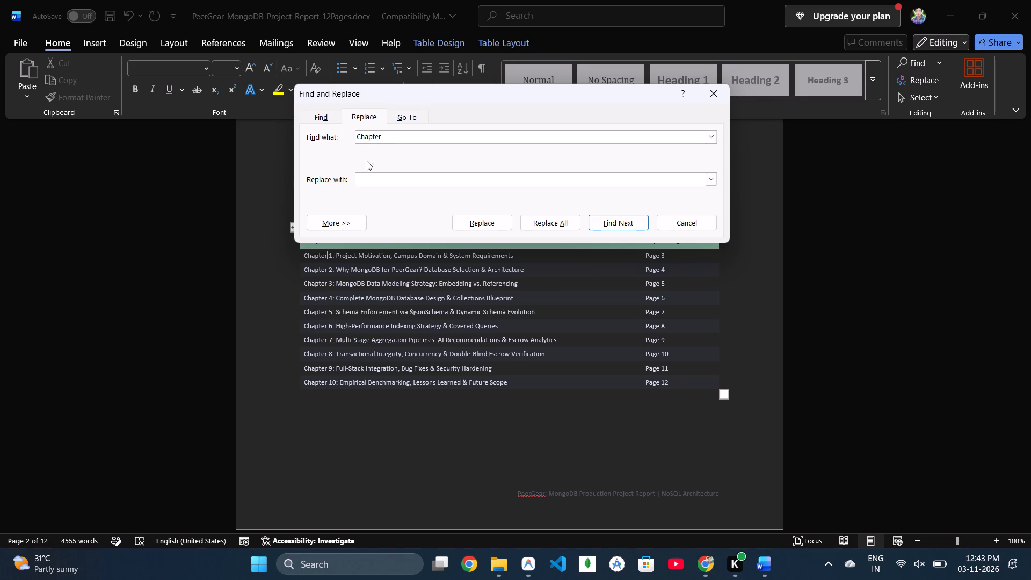
{"action": "left_click", "coordinate": [367, 170]}
{"action": "left_click", "coordinate": [371, 177]}
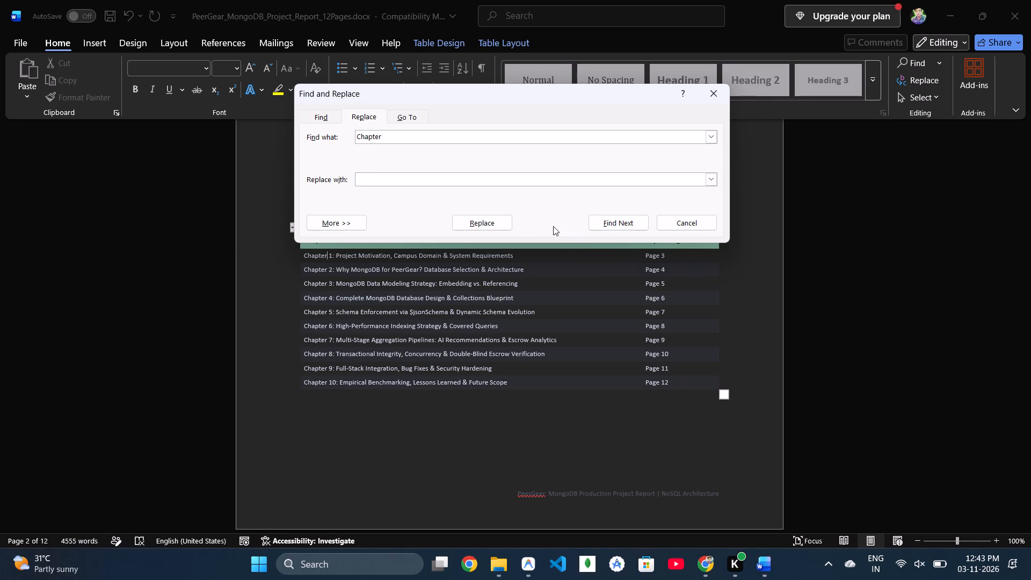
{"action": "left_click", "coordinate": [553, 226]}
{"action": "left_click", "coordinate": [583, 202]}
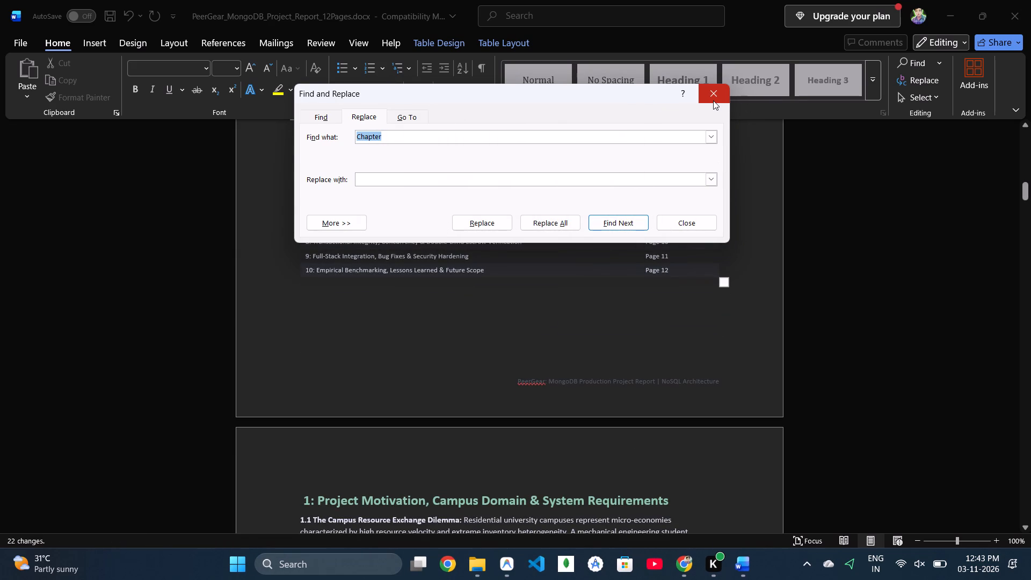
{"action": "left_click", "coordinate": [713, 100]}
Check the cover page, the executive summary and the table of contents entries after the replacement.
{"action": "scroll", "coordinate": [535, 263], "scroll_direction": "up", "scroll_amount": 1}
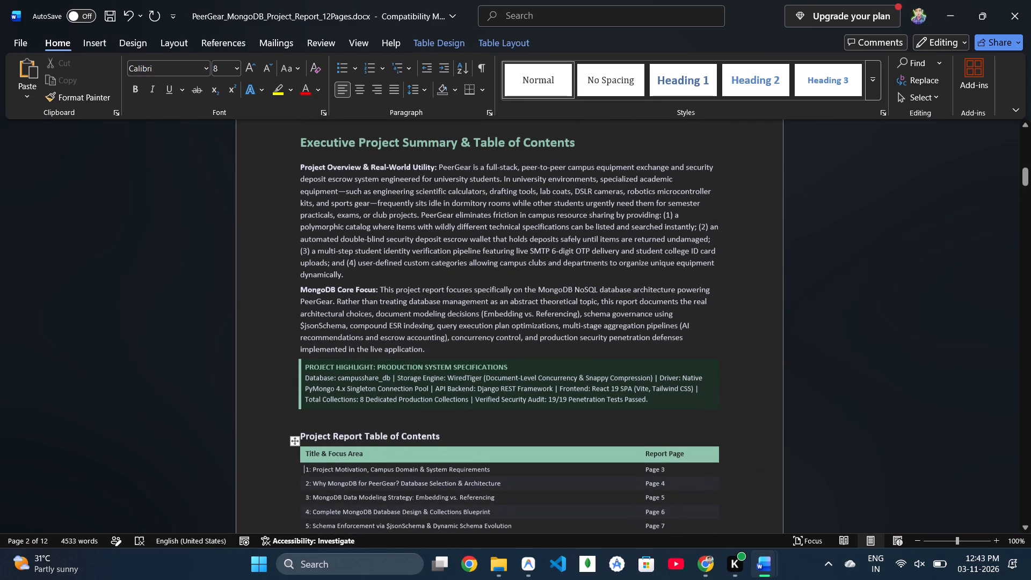
{"action": "scroll", "coordinate": [371, 316], "scroll_direction": "up", "scroll_amount": 5}
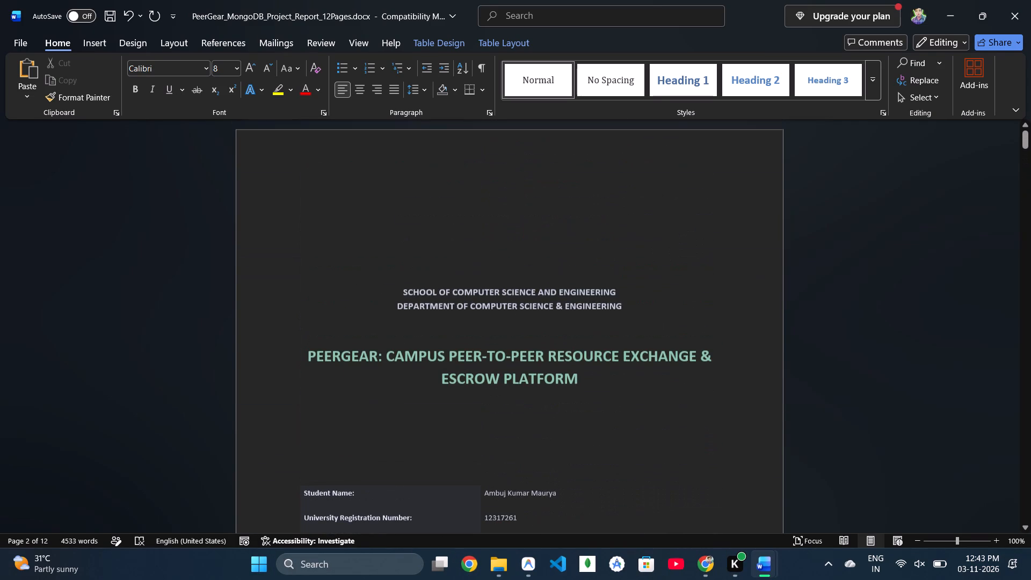
{"action": "scroll", "coordinate": [371, 316], "scroll_direction": "down", "scroll_amount": 1}
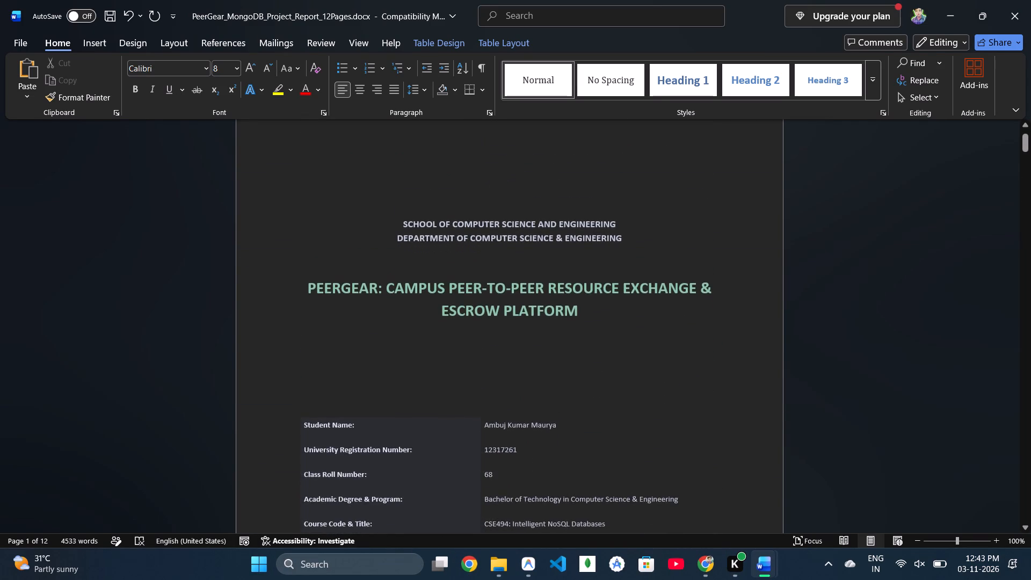
{"action": "scroll", "coordinate": [371, 316], "scroll_direction": "down", "scroll_amount": 3}
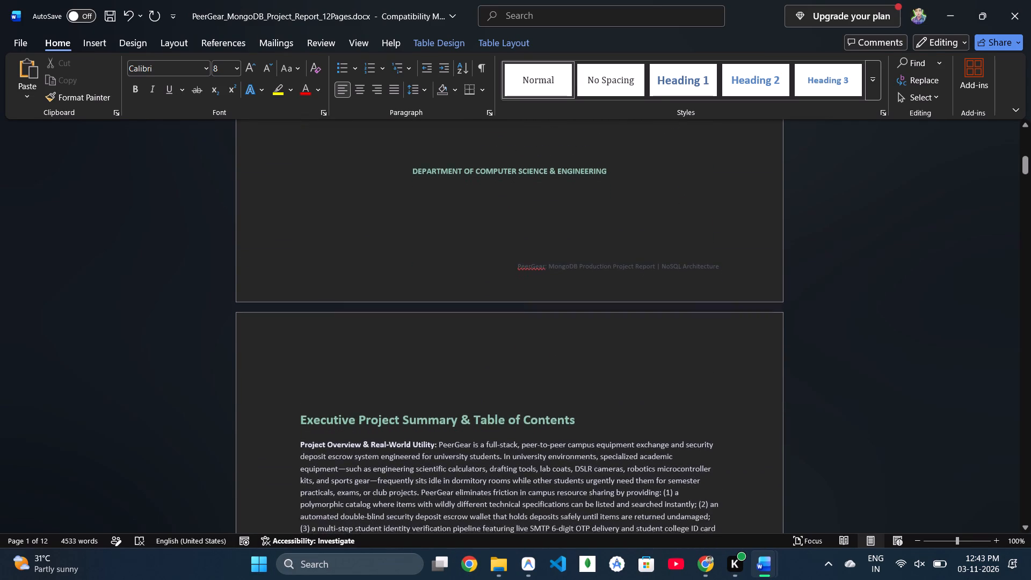
{"action": "scroll", "coordinate": [307, 367], "scroll_direction": "down", "scroll_amount": 1}
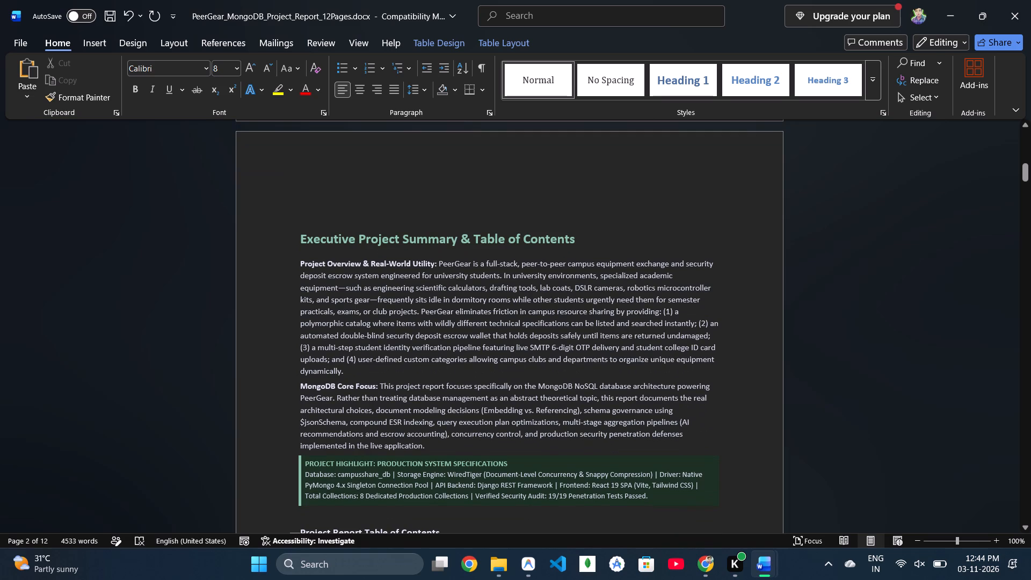
{"action": "scroll", "coordinate": [295, 381], "scroll_direction": "down", "scroll_amount": 2}
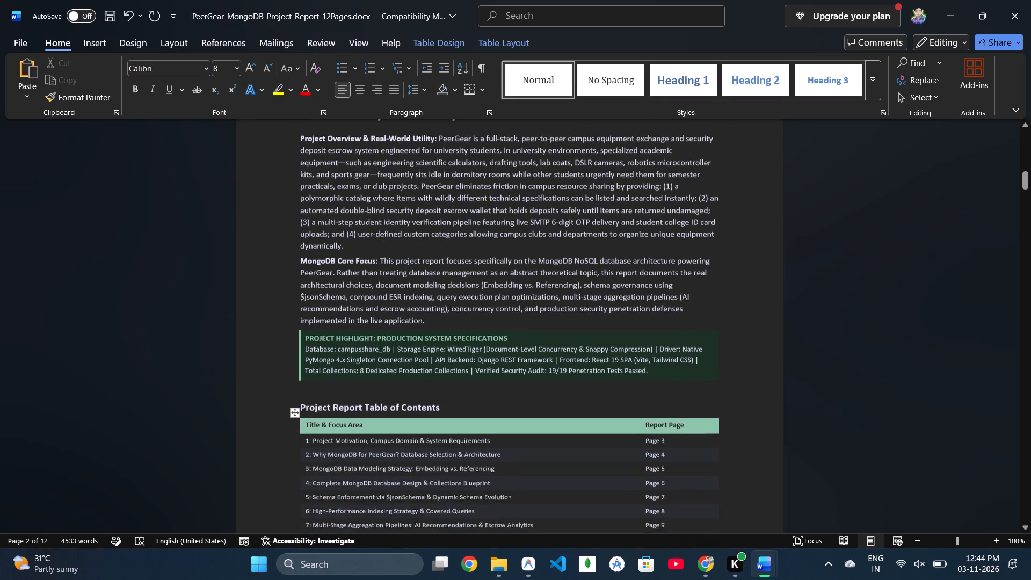
{"action": "scroll", "coordinate": [273, 408], "scroll_direction": "down", "scroll_amount": 1}
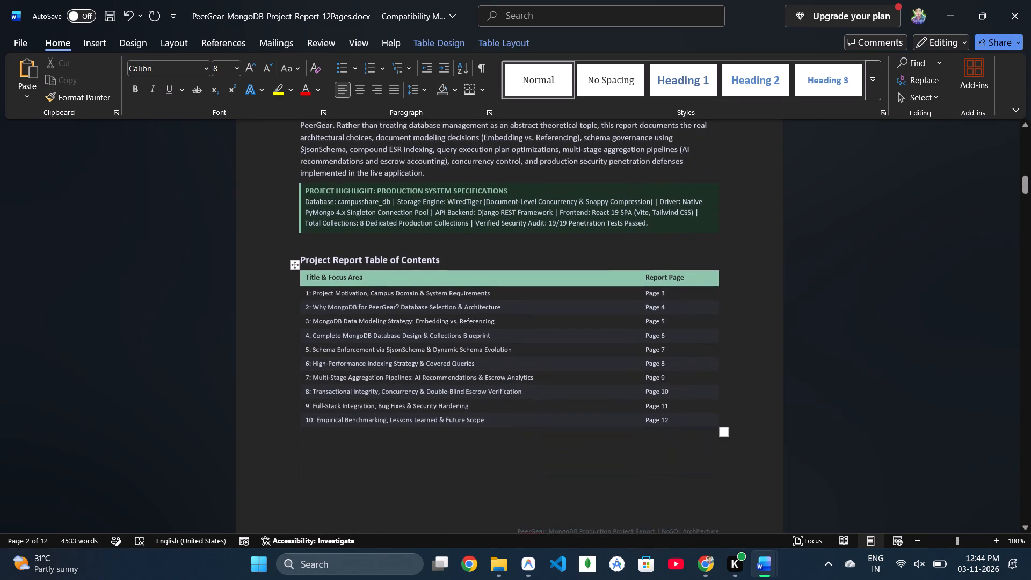
{"action": "scroll", "coordinate": [273, 408], "scroll_direction": "down", "scroll_amount": 1}
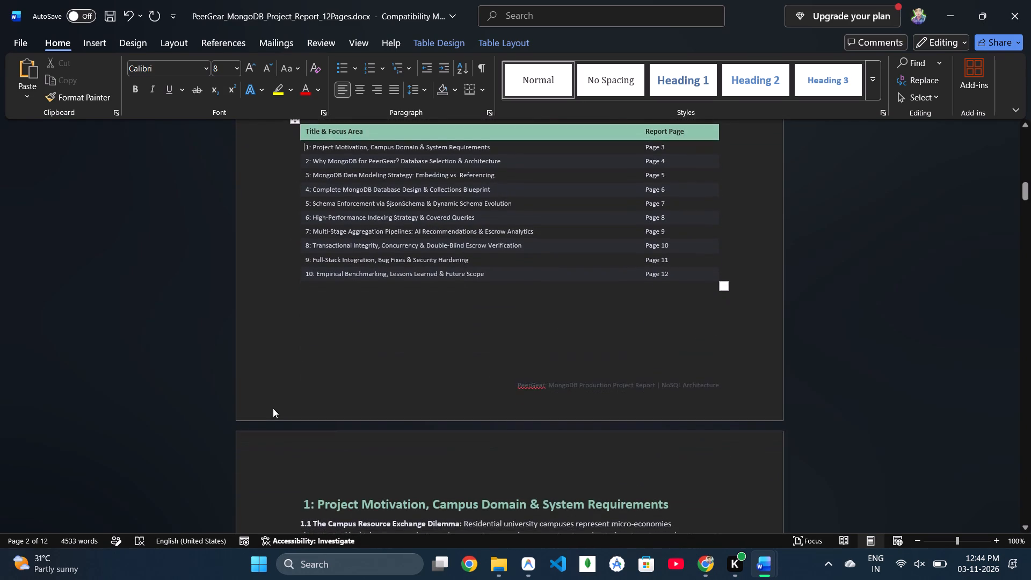
{"action": "scroll", "coordinate": [273, 408], "scroll_direction": "down", "scroll_amount": 1}
{"action": "scroll", "coordinate": [273, 408], "scroll_direction": "up", "scroll_amount": 1}
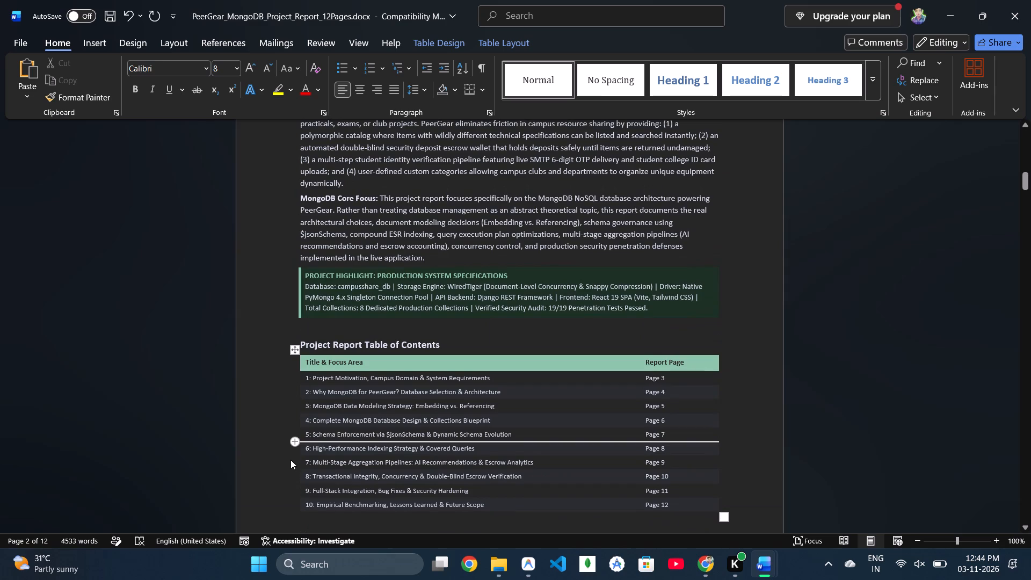
{"action": "scroll", "coordinate": [284, 418], "scroll_direction": "down", "scroll_amount": 1}
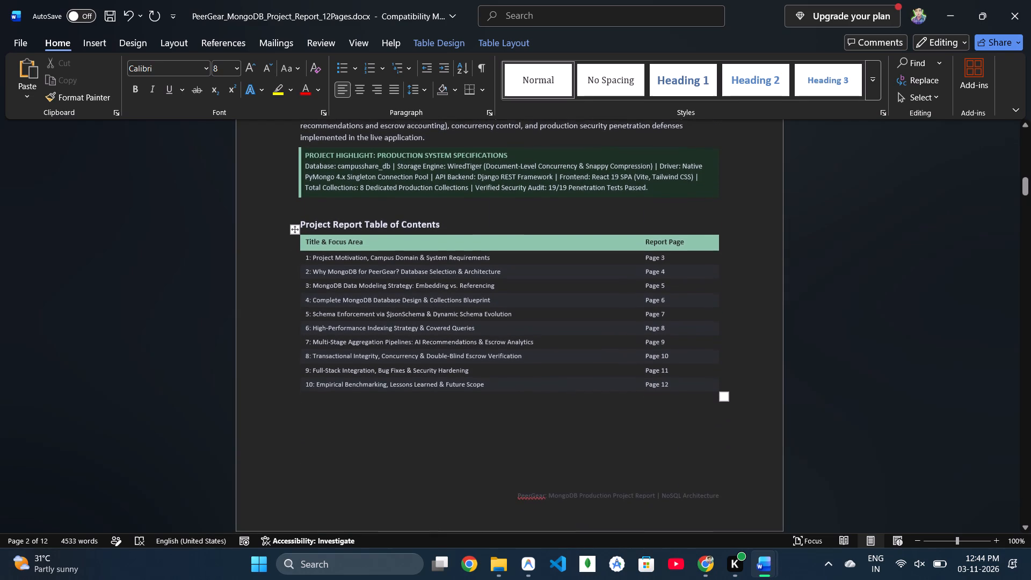
{"action": "scroll", "coordinate": [284, 418], "scroll_direction": "down", "scroll_amount": 1}
{"action": "scroll", "coordinate": [284, 418], "scroll_direction": "up", "scroll_amount": 1}
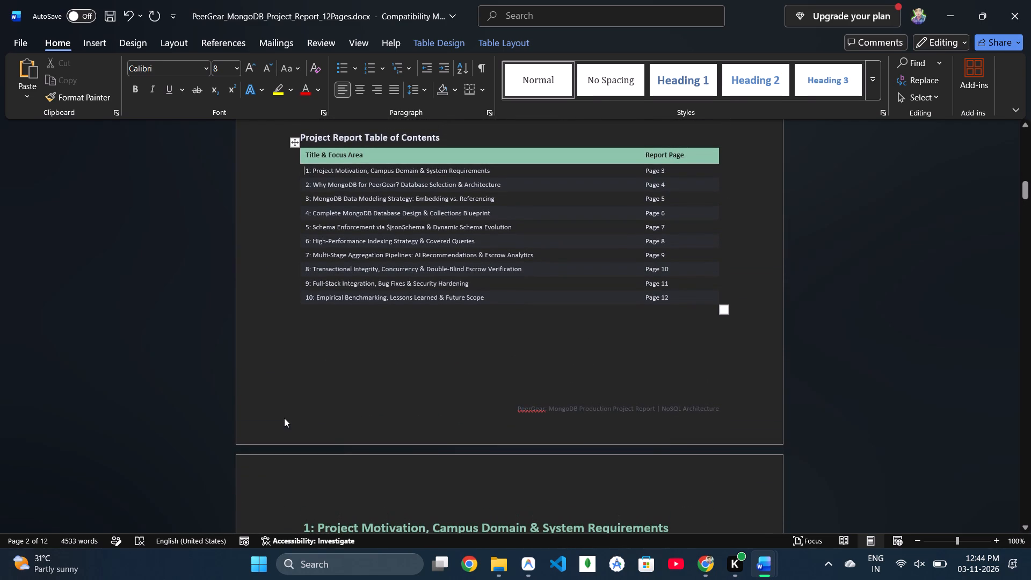
Examine the "Project Motivation, Campus Domain & System Requirements" page, from its heading down to the system architecture table.
{"action": "scroll", "coordinate": [284, 418], "scroll_direction": "down", "scroll_amount": 1}
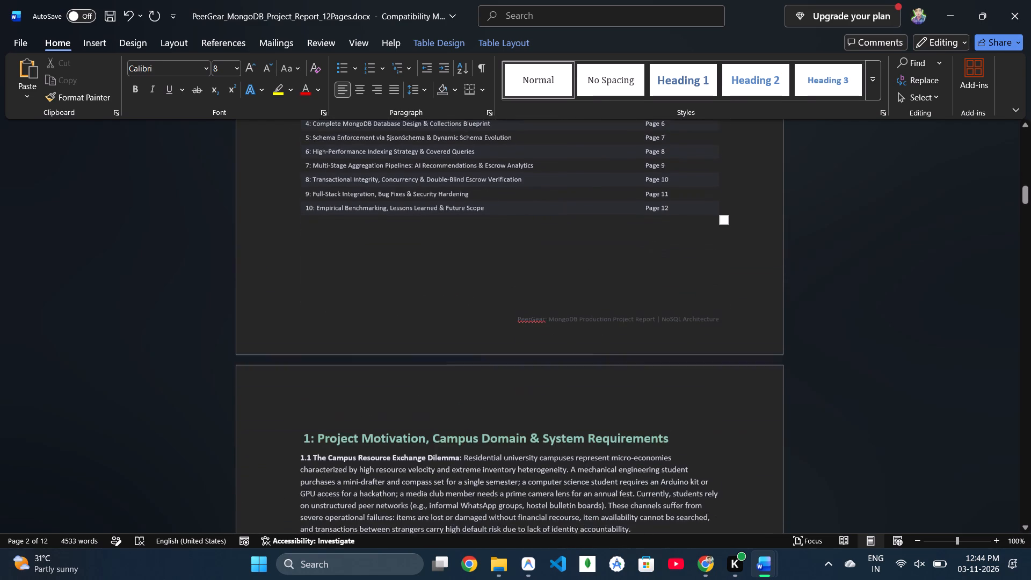
{"action": "scroll", "coordinate": [284, 418], "scroll_direction": "down", "scroll_amount": 2}
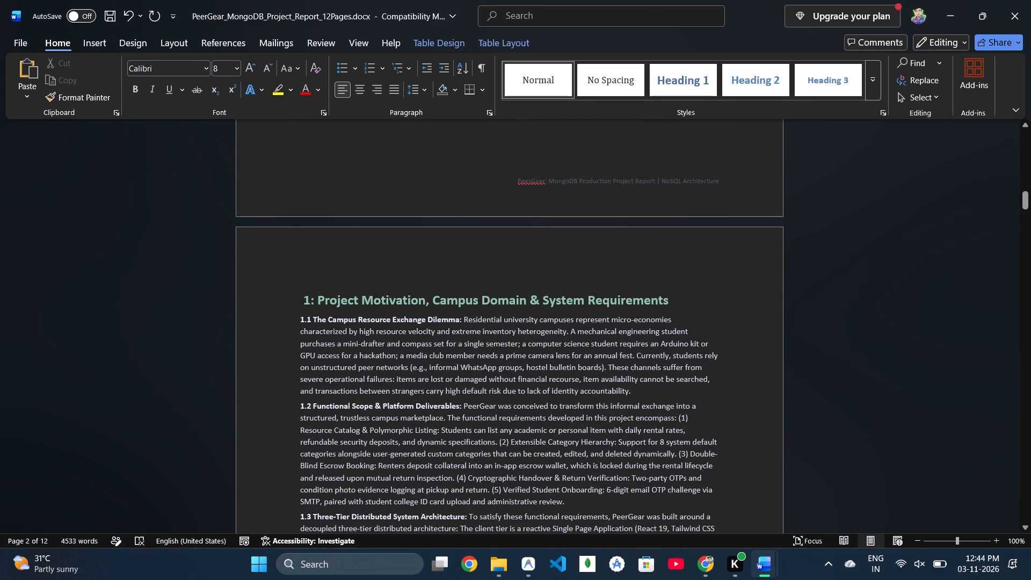
{"action": "scroll", "coordinate": [284, 418], "scroll_direction": "down", "scroll_amount": 3}
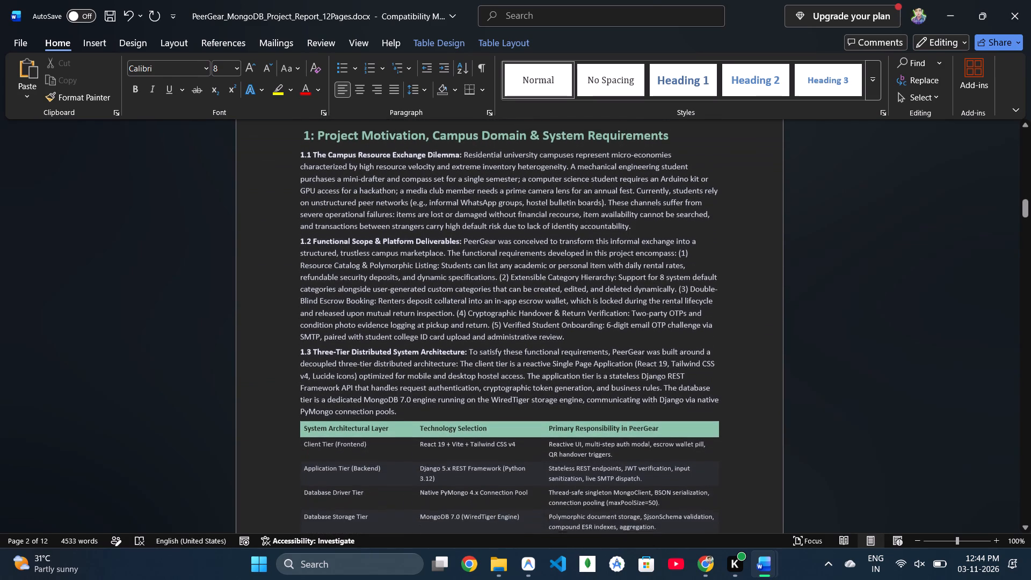
{"action": "scroll", "coordinate": [284, 418], "scroll_direction": "down", "scroll_amount": 2}
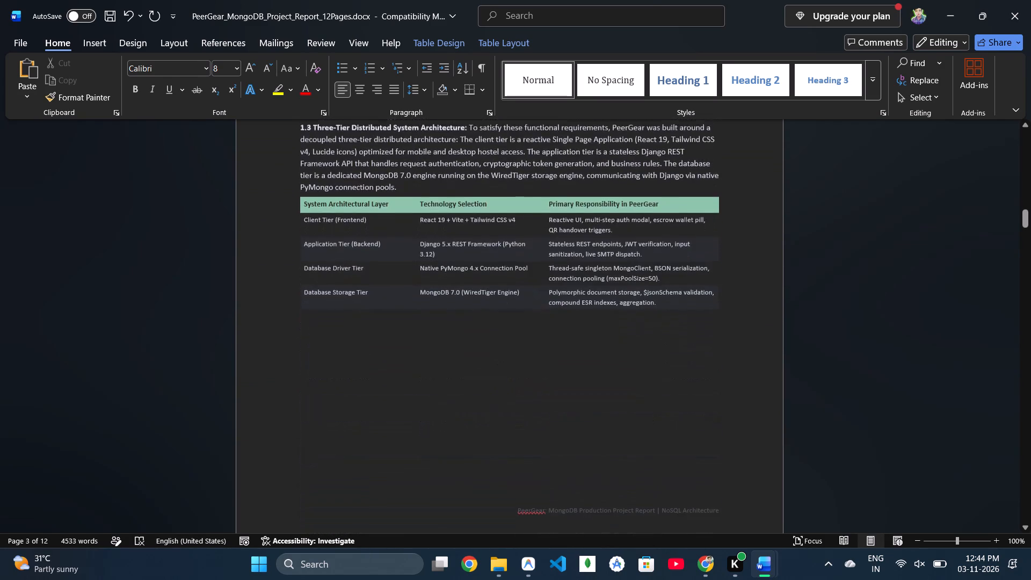
Examine section 2 on choosing MongoDB and section 3 on embedding versus referencing, including its entity relationship table.
{"action": "scroll", "coordinate": [284, 418], "scroll_direction": "down", "scroll_amount": 2}
{"action": "scroll", "coordinate": [284, 418], "scroll_direction": "up", "scroll_amount": 1}
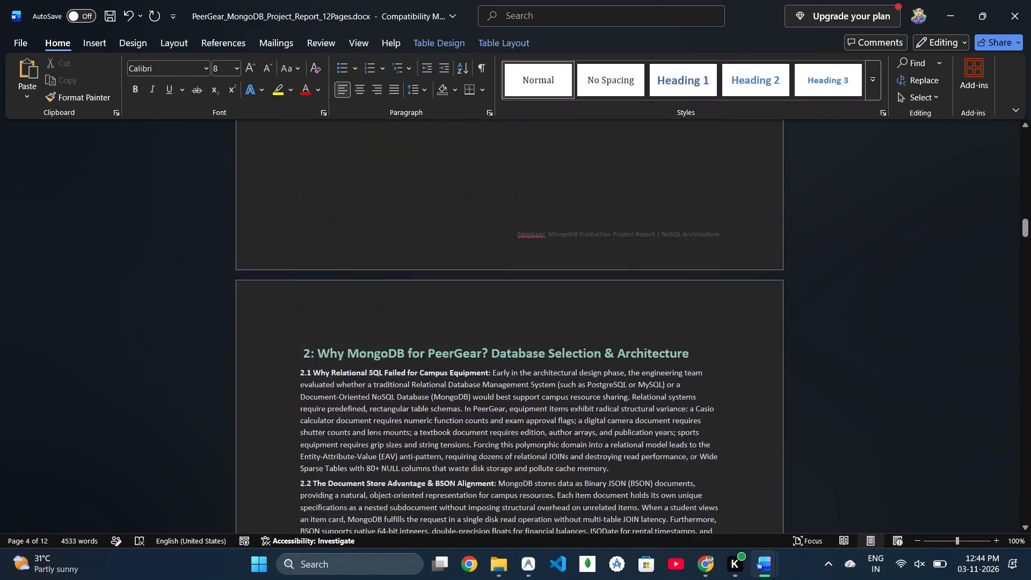
{"action": "scroll", "coordinate": [284, 418], "scroll_direction": "down", "scroll_amount": 3}
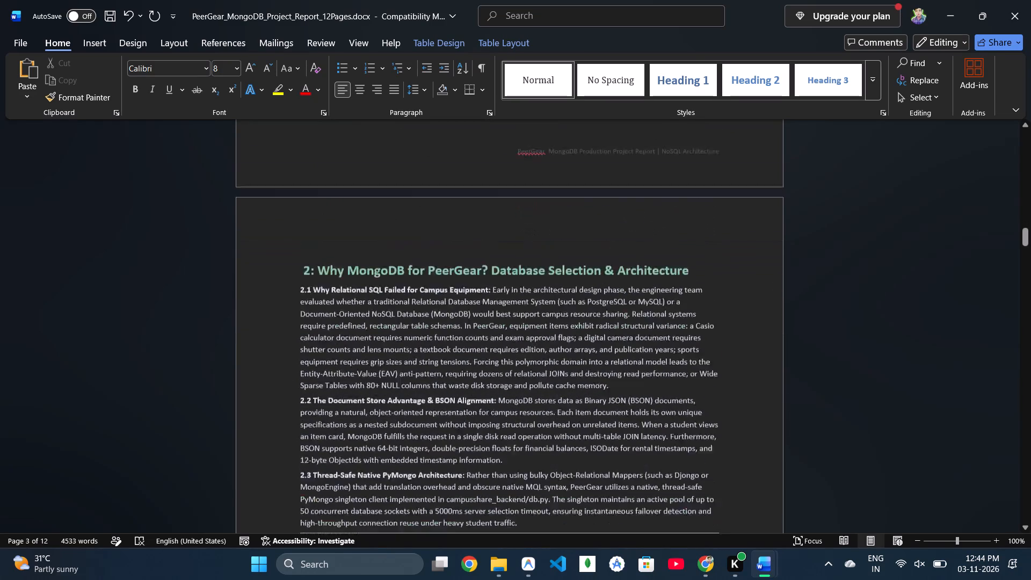
{"action": "scroll", "coordinate": [284, 418], "scroll_direction": "down", "scroll_amount": 4}
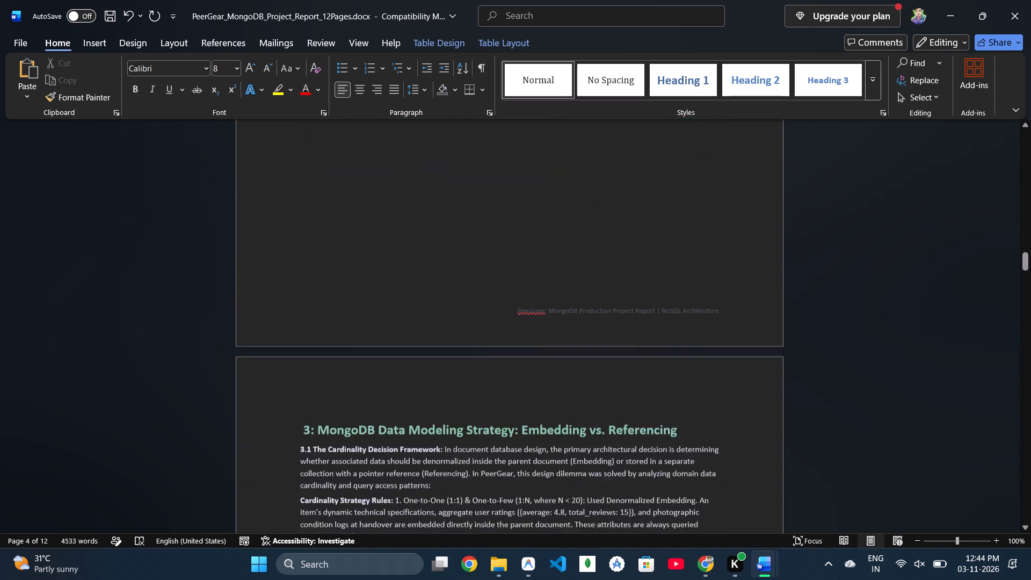
{"action": "scroll", "coordinate": [284, 418], "scroll_direction": "down", "scroll_amount": 2}
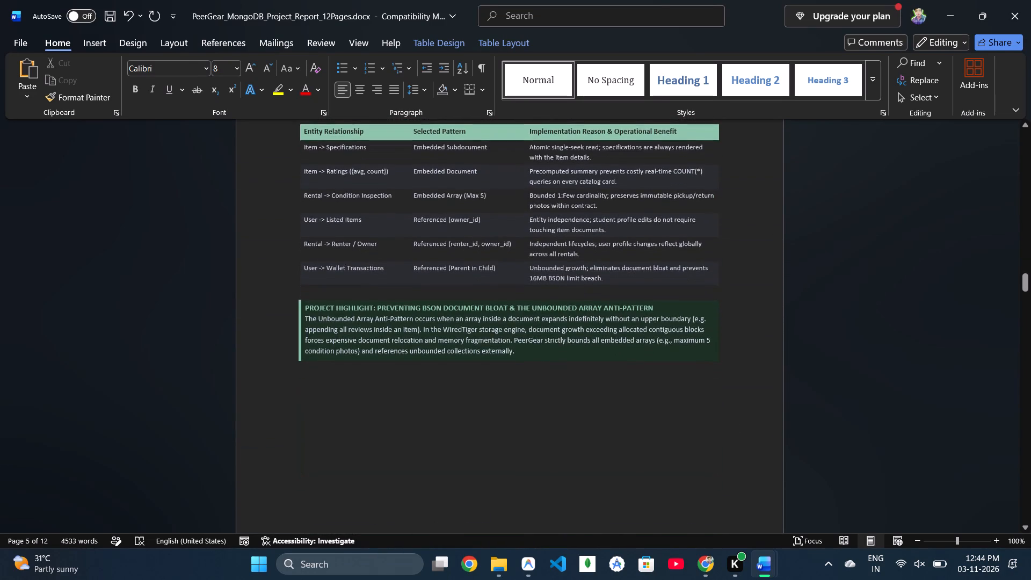
Examine the pages after section 3 through section 5, including the validation rules table and sections 5.2 and 5.3.
{"action": "scroll", "coordinate": [284, 418], "scroll_direction": "down", "scroll_amount": 4}
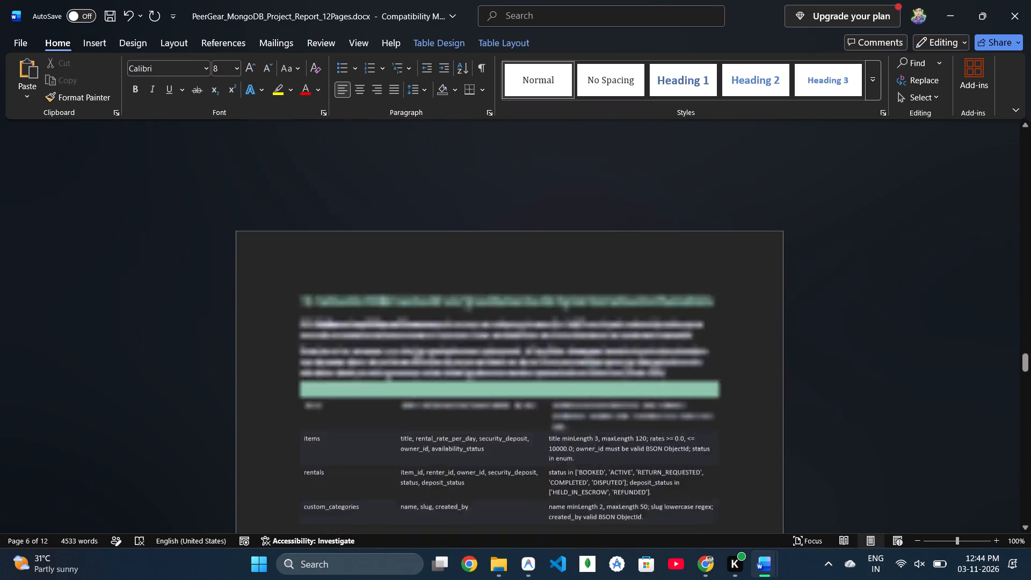
{"action": "scroll", "coordinate": [284, 418], "scroll_direction": "down", "scroll_amount": 2}
{"action": "scroll", "coordinate": [284, 418], "scroll_direction": "up", "scroll_amount": 2}
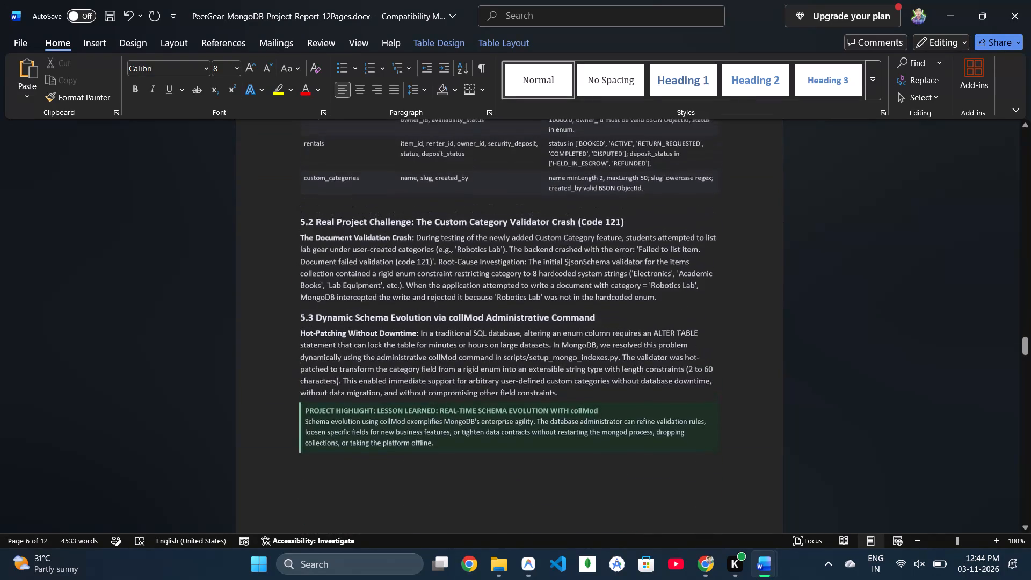
{"action": "scroll", "coordinate": [284, 418], "scroll_direction": "up", "scroll_amount": 1}
{"action": "scroll", "coordinate": [284, 418], "scroll_direction": "down", "scroll_amount": 2}
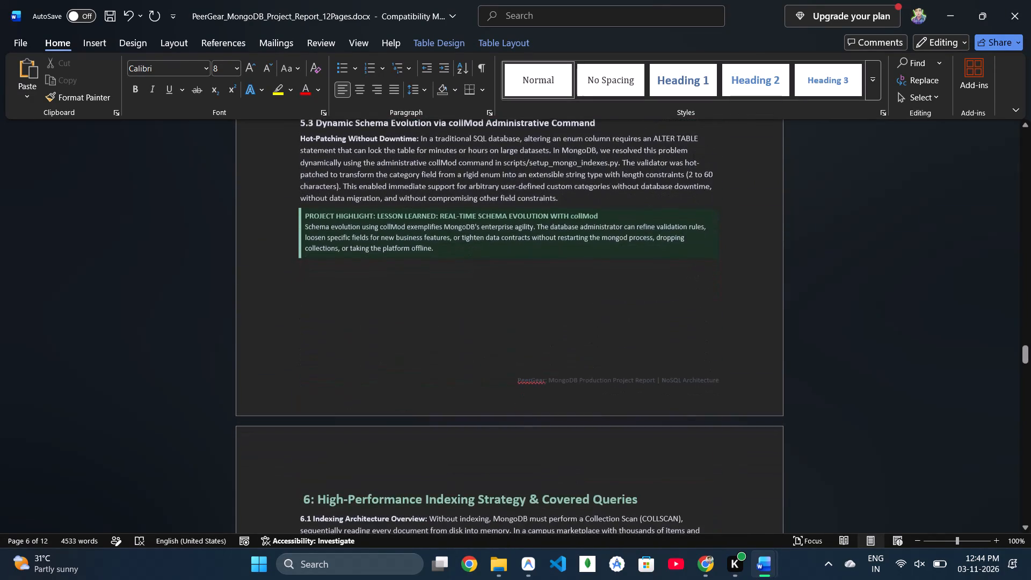
Examine sections 6 to 8, covering the indexing strategy, aggregation pipelines and transactional integrity.
{"action": "scroll", "coordinate": [284, 418], "scroll_direction": "down", "scroll_amount": 3}
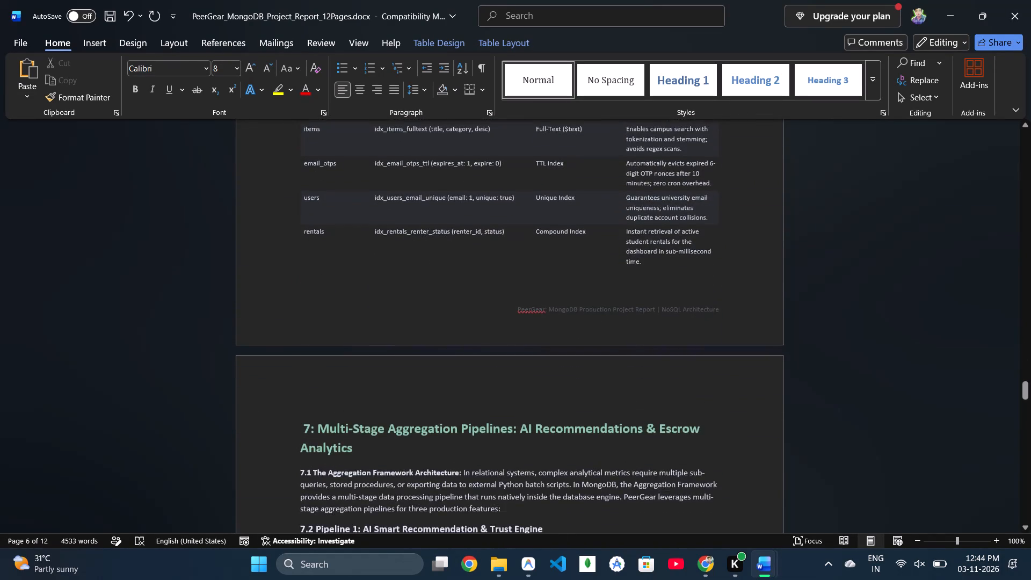
{"action": "scroll", "coordinate": [284, 418], "scroll_direction": "down", "scroll_amount": 2}
{"action": "scroll", "coordinate": [284, 418], "scroll_direction": "up", "scroll_amount": 1}
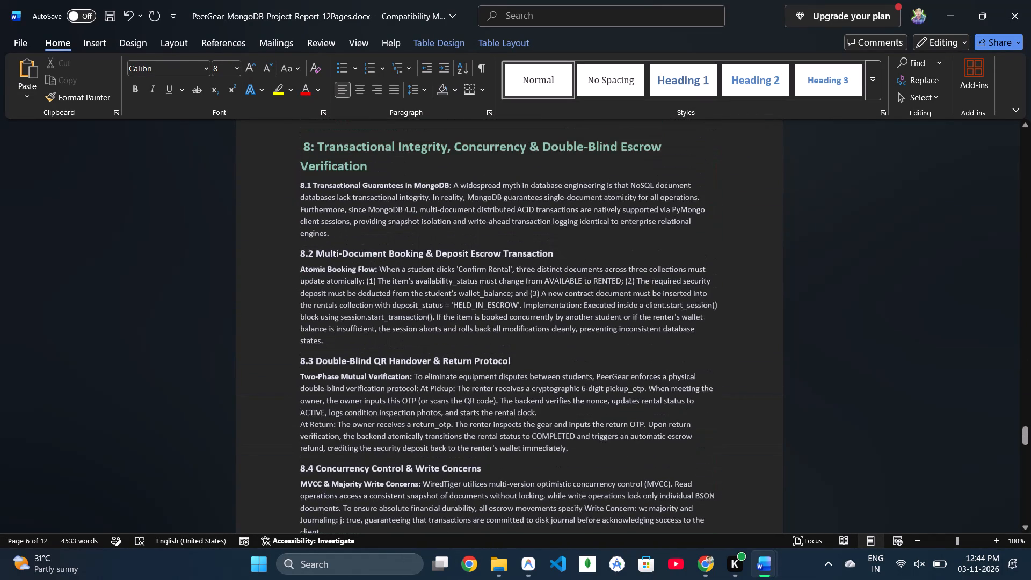
{"action": "scroll", "coordinate": [284, 418], "scroll_direction": "down", "scroll_amount": 3}
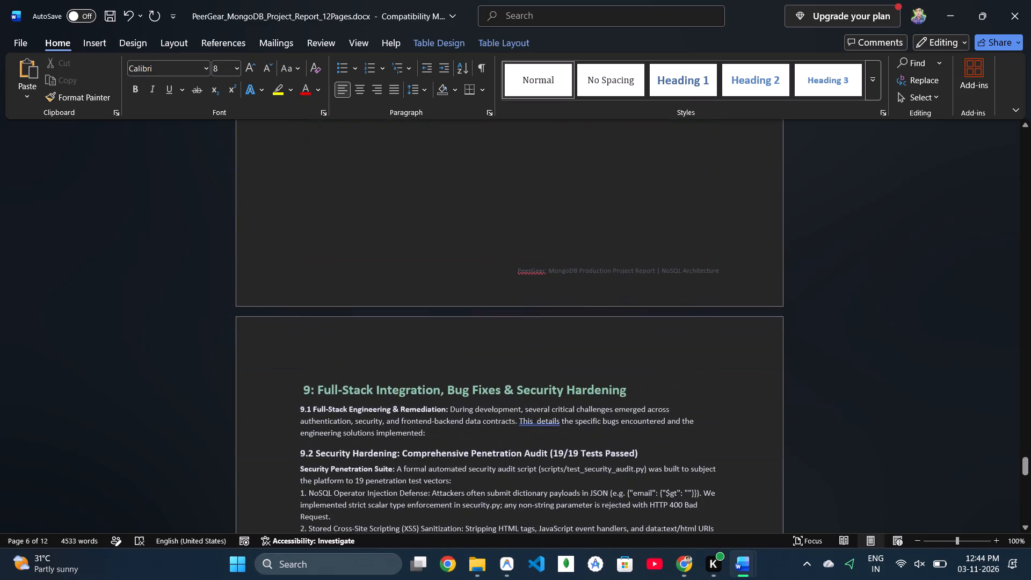
Examine section 9 on integration and security hardening and section 10 through the bibliography on the last page.
{"action": "scroll", "coordinate": [284, 418], "scroll_direction": "down", "scroll_amount": 2}
{"action": "scroll", "coordinate": [284, 418], "scroll_direction": "up", "scroll_amount": 2}
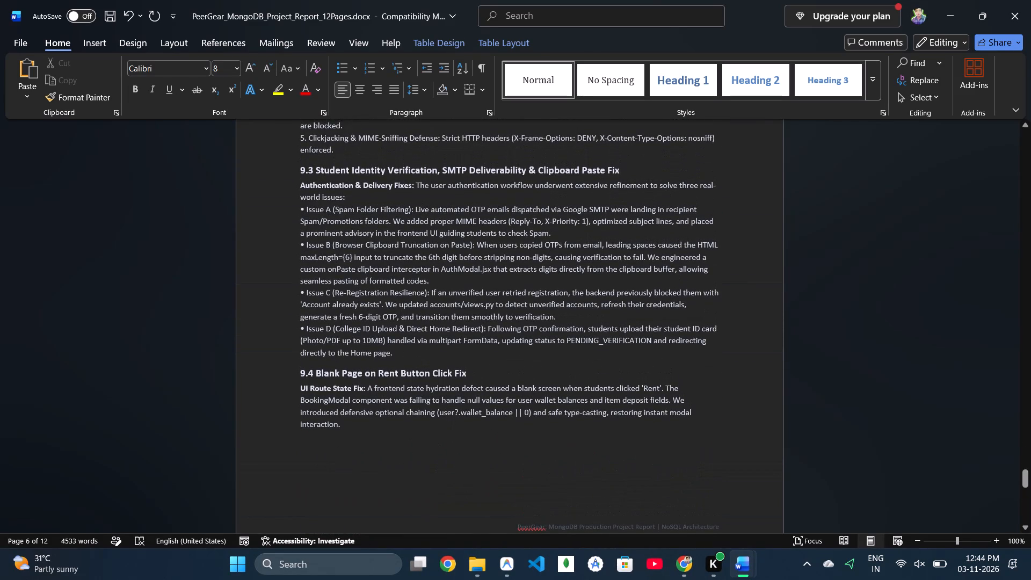
{"action": "scroll", "coordinate": [284, 418], "scroll_direction": "up", "scroll_amount": 1}
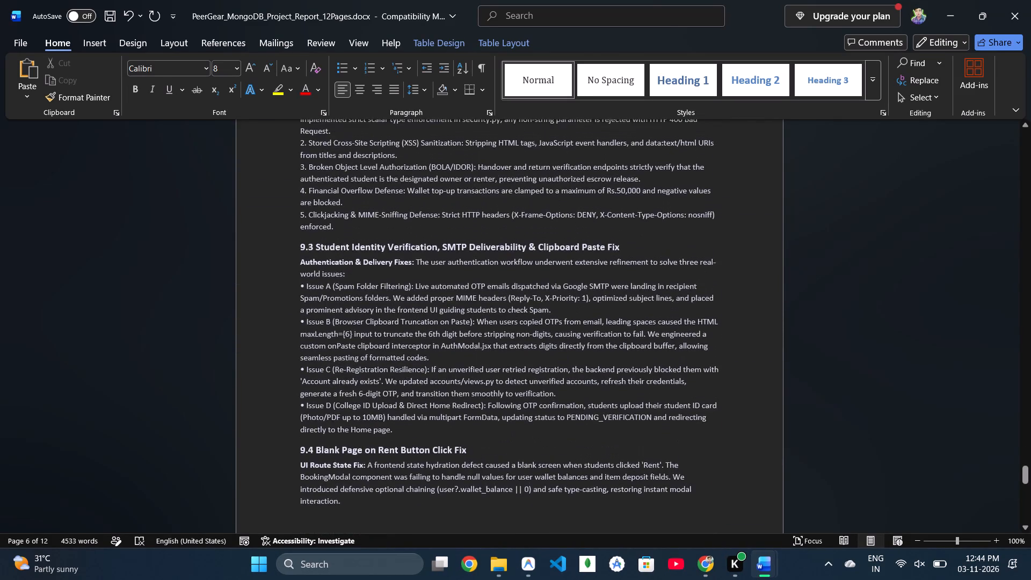
{"action": "scroll", "coordinate": [284, 418], "scroll_direction": "up", "scroll_amount": 1}
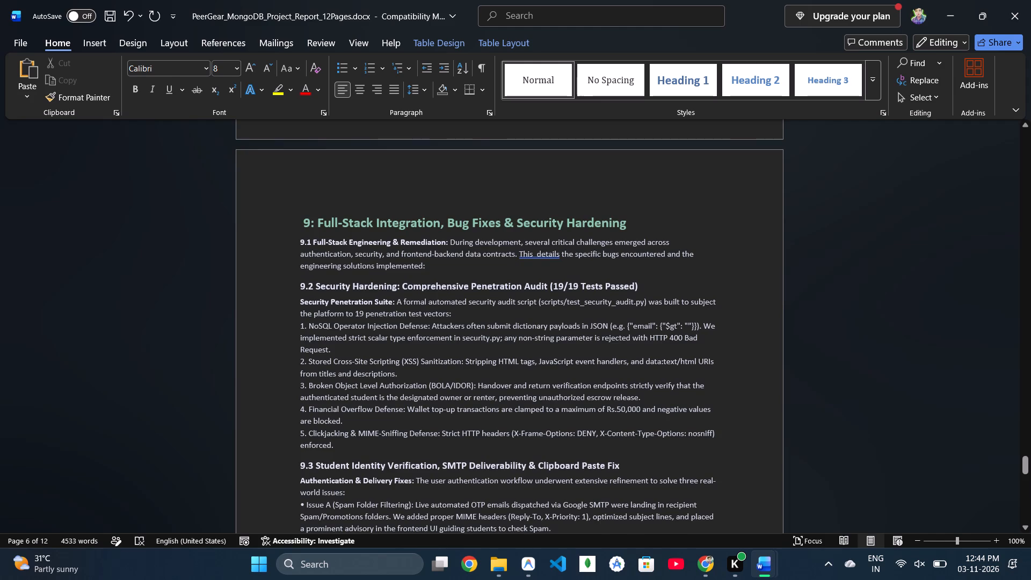
{"action": "scroll", "coordinate": [284, 418], "scroll_direction": "down", "scroll_amount": 3}
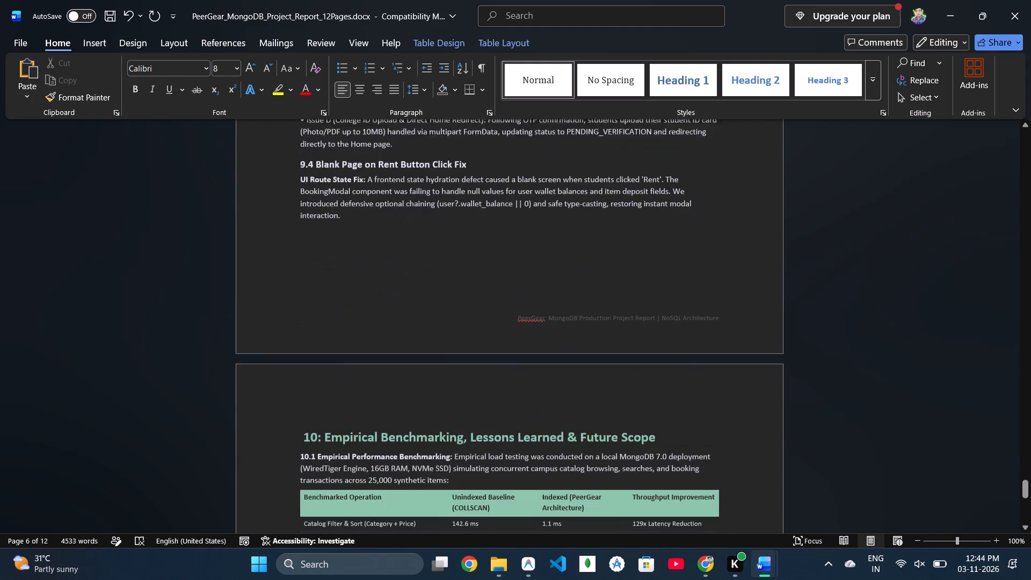
{"action": "scroll", "coordinate": [284, 418], "scroll_direction": "down", "scroll_amount": 2}
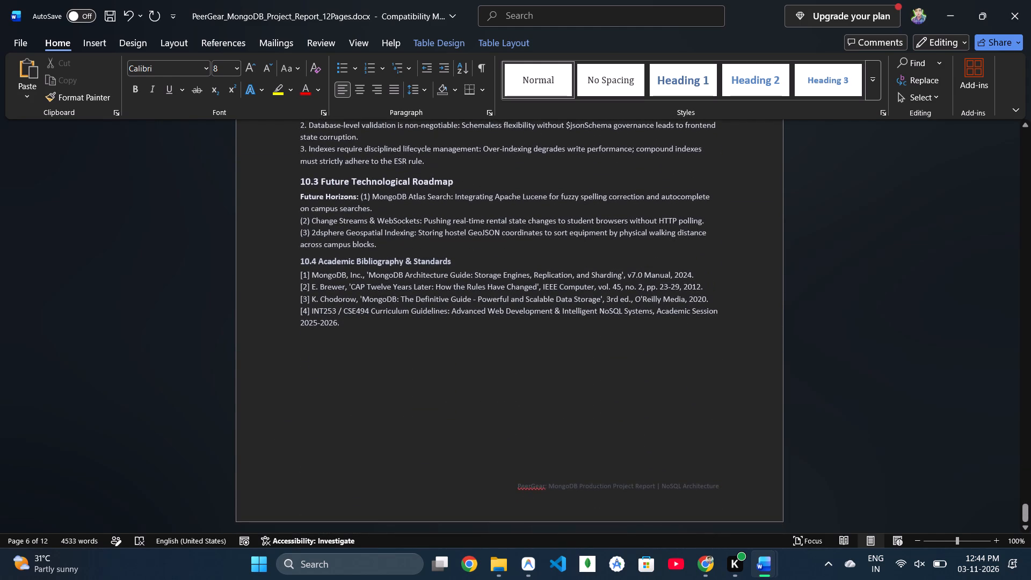
{"action": "scroll", "coordinate": [284, 418], "scroll_direction": "up", "scroll_amount": 1}
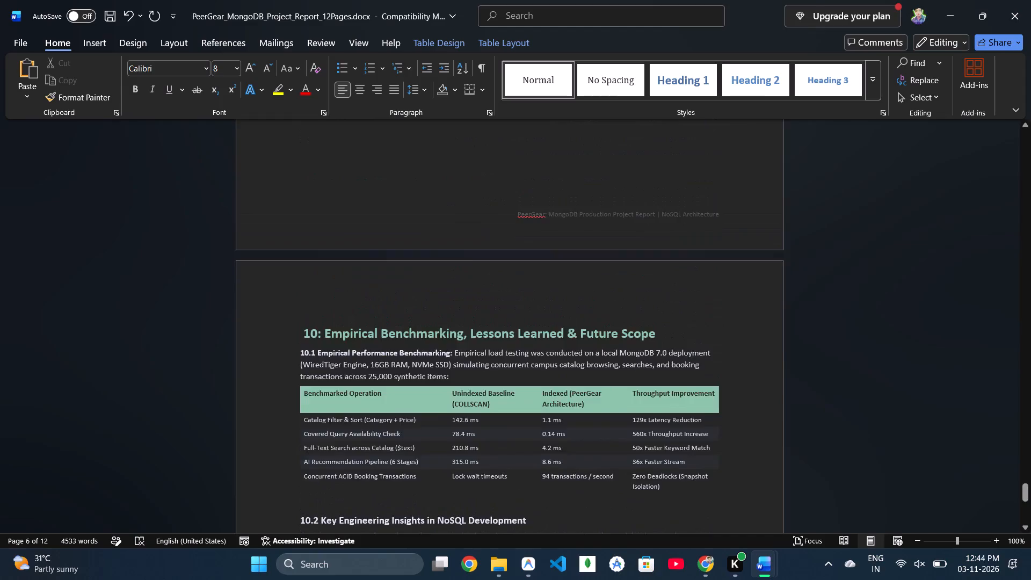
{"action": "scroll", "coordinate": [277, 420], "scroll_direction": "down", "scroll_amount": 11}
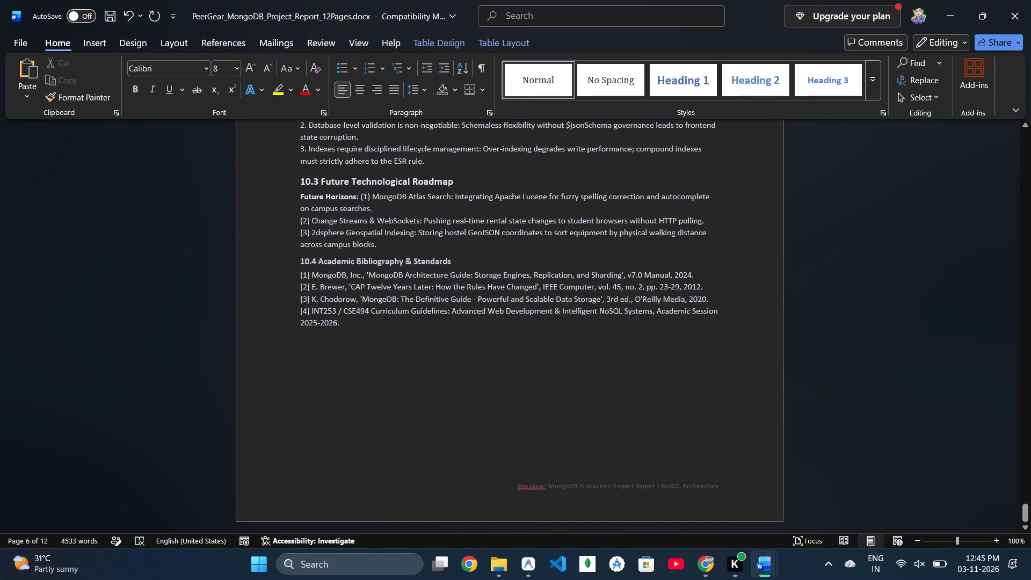
Turn on AutoSave for the report by uploading it to the personal OneDrive.
{"action": "left_click", "coordinate": [84, 15]}
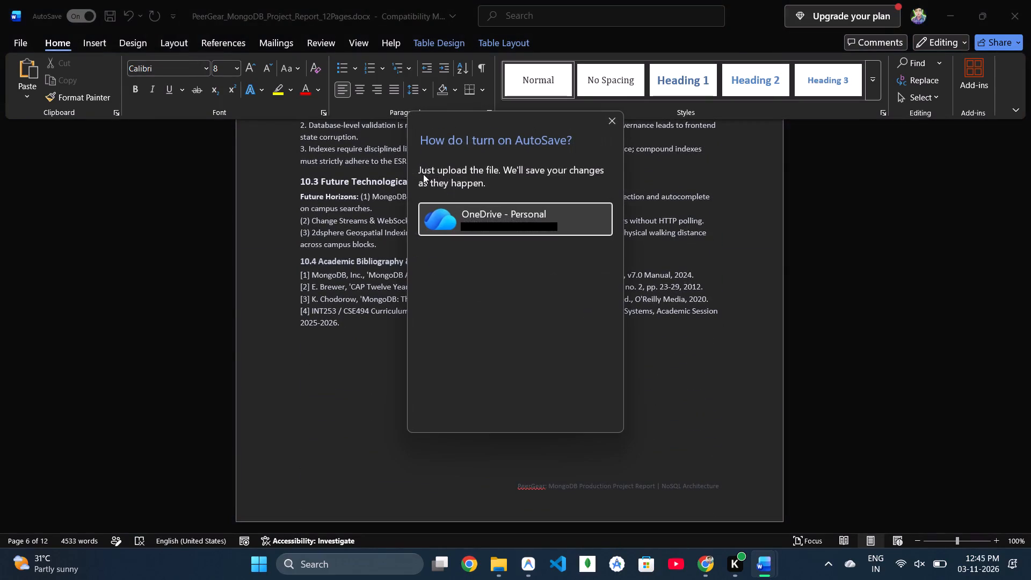
{"action": "left_click", "coordinate": [502, 214]}
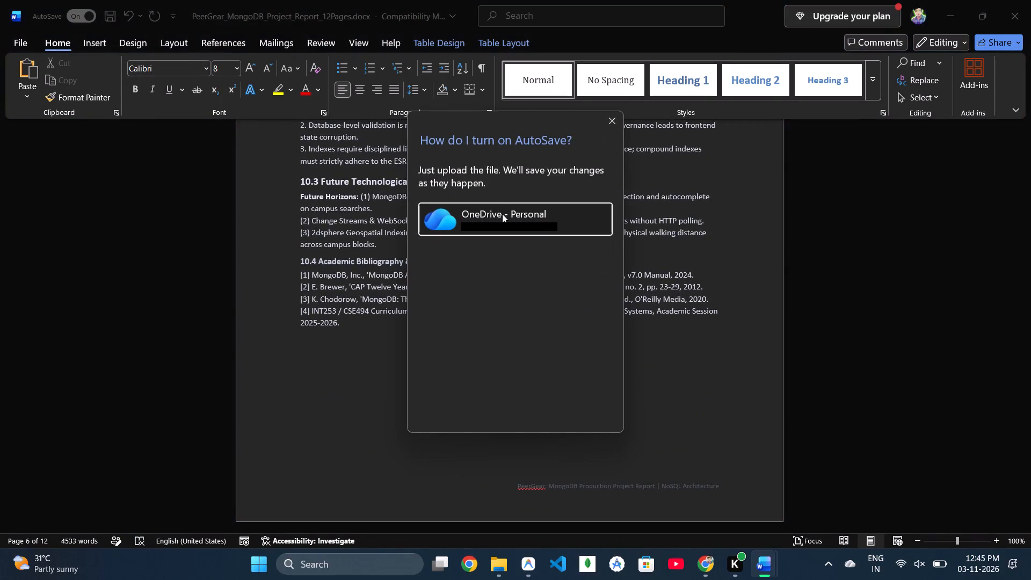
{"action": "double_click", "coordinate": [502, 214]}
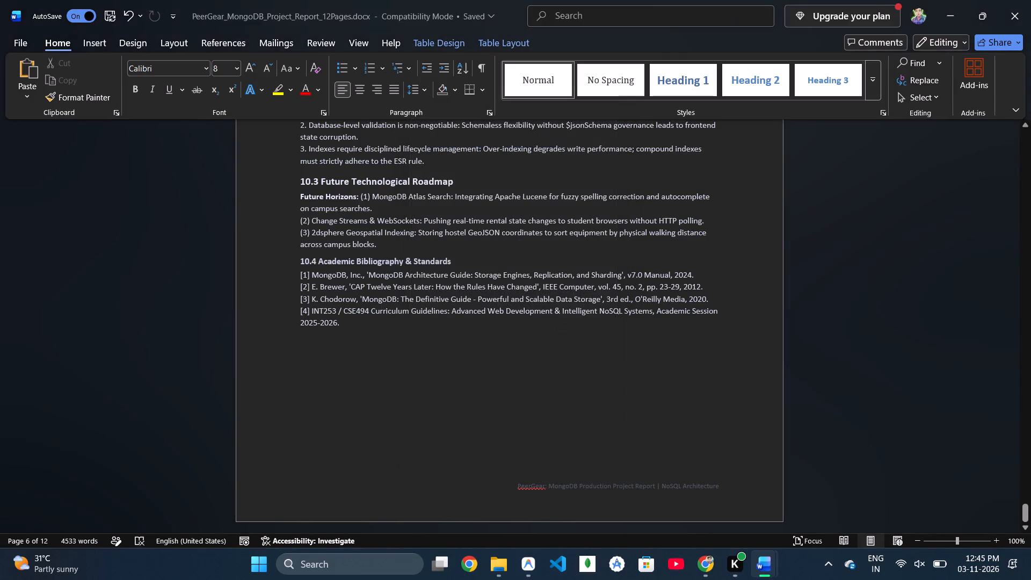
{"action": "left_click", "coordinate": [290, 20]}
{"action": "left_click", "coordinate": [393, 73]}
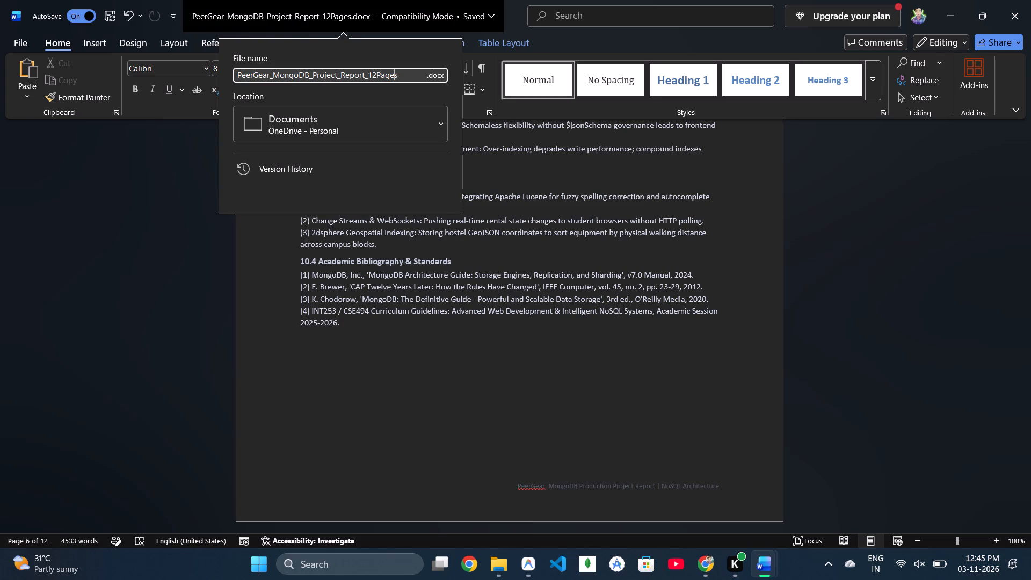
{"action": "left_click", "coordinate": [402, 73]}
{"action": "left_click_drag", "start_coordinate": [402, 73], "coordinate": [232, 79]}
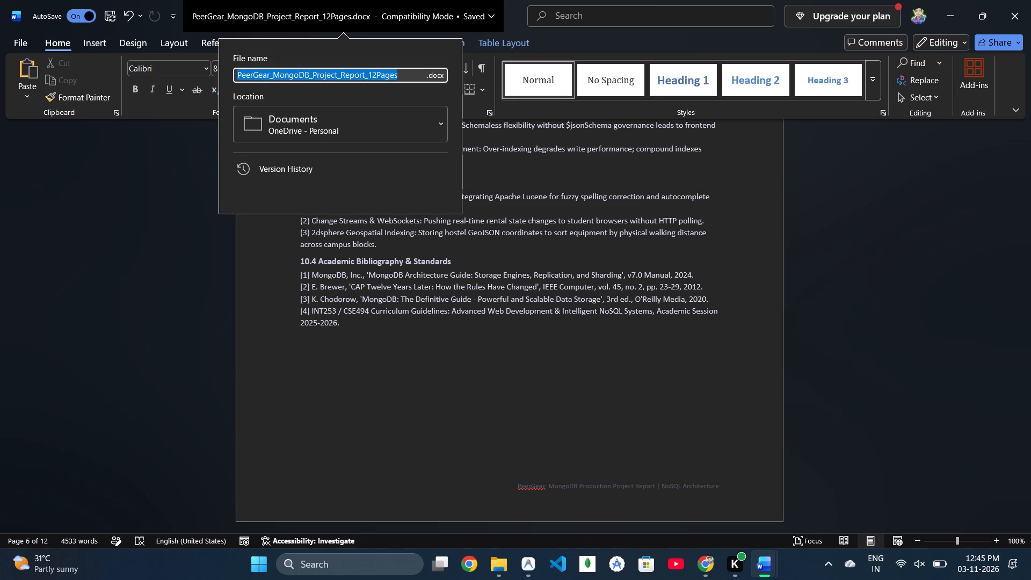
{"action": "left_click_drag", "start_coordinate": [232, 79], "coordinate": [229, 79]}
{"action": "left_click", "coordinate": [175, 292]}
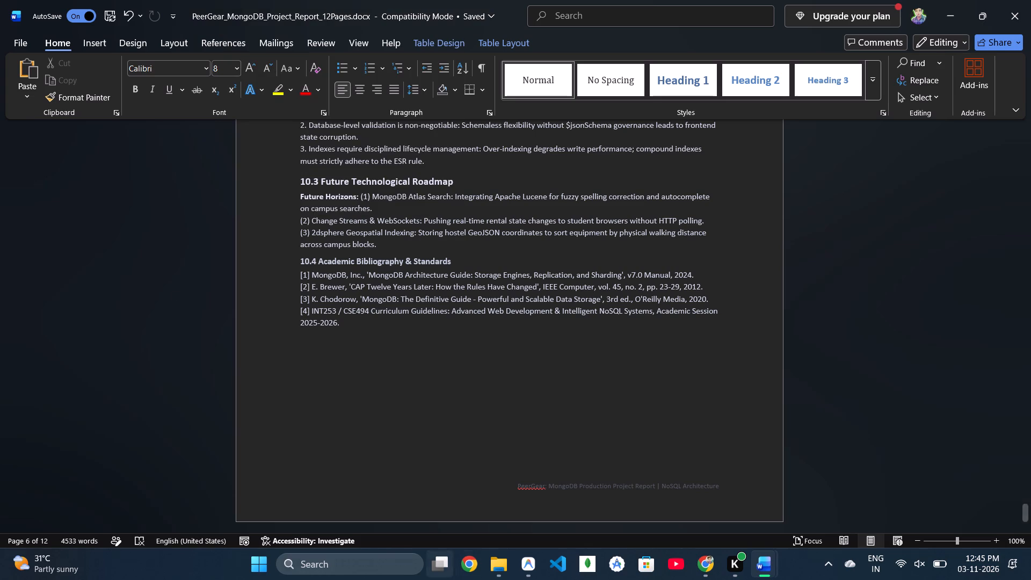
Search Windows for an app whose name starts with "w".
{"action": "left_click", "coordinate": [400, 564]}
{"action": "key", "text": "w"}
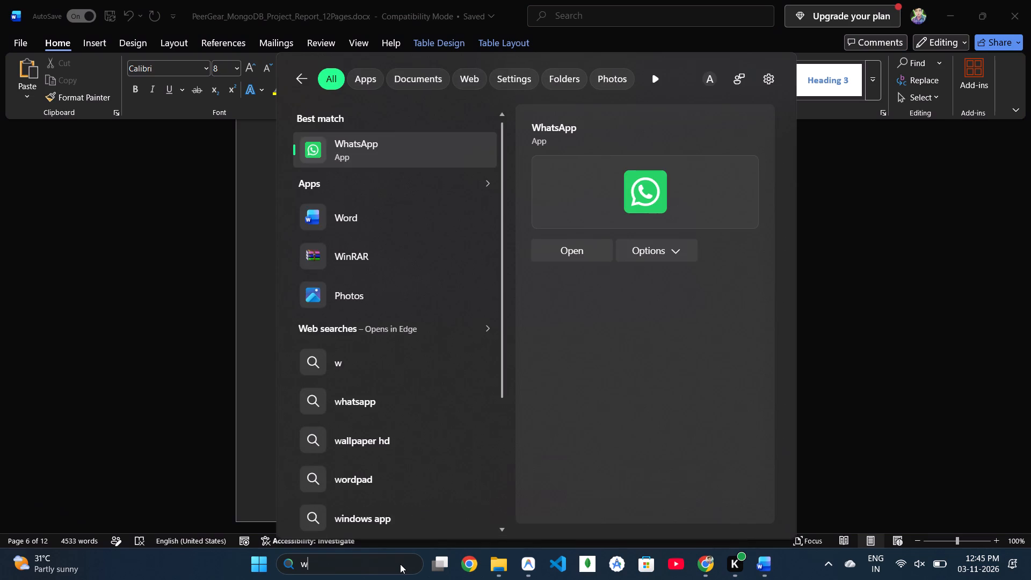
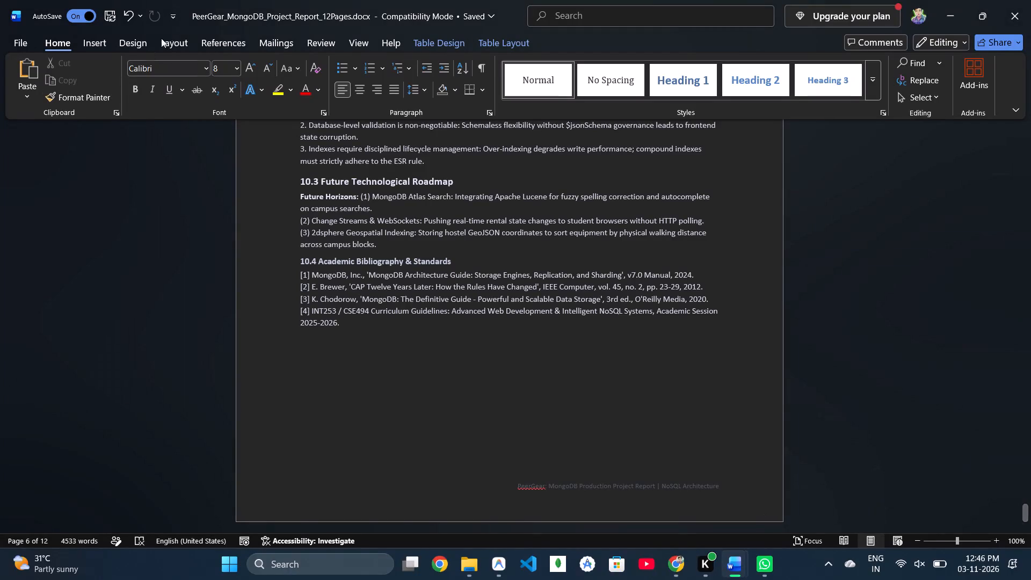
Rename the report file to the author's full name followed by 68, with the parts joined by underscores.
{"action": "left_click", "coordinate": [224, 21]}
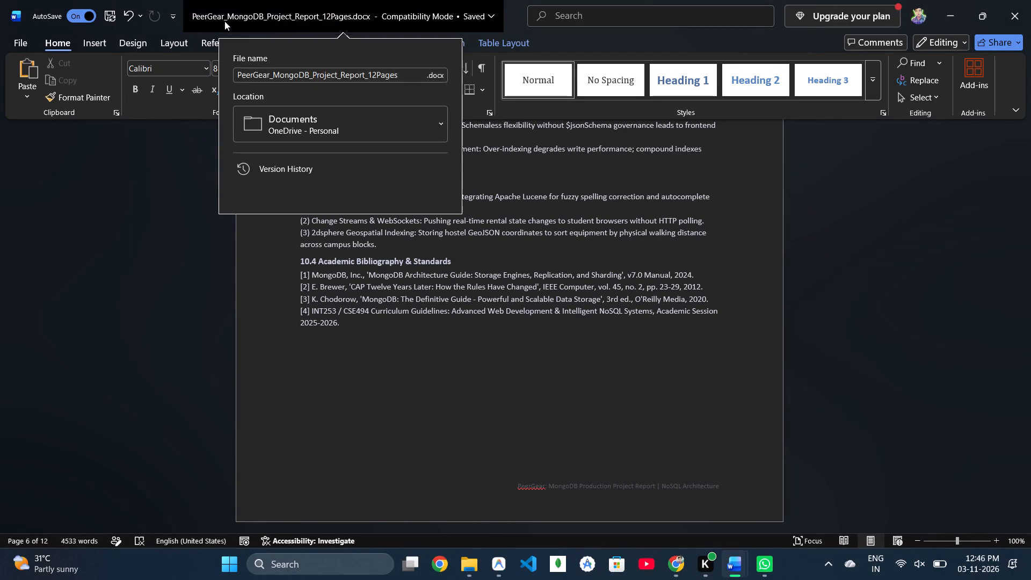
{"action": "key", "text": "equal"}
{"action": "key", "text": "BackSpace"}
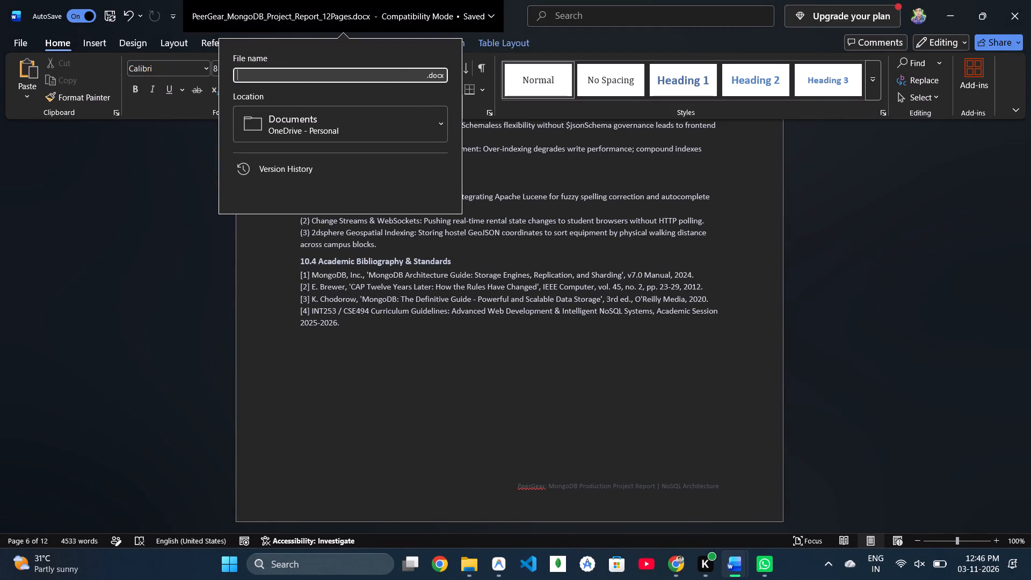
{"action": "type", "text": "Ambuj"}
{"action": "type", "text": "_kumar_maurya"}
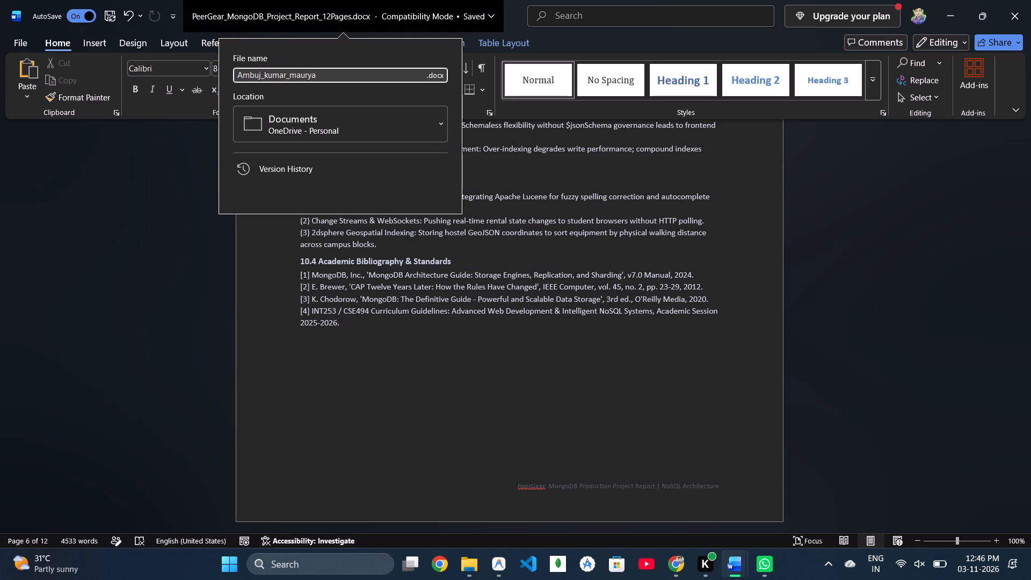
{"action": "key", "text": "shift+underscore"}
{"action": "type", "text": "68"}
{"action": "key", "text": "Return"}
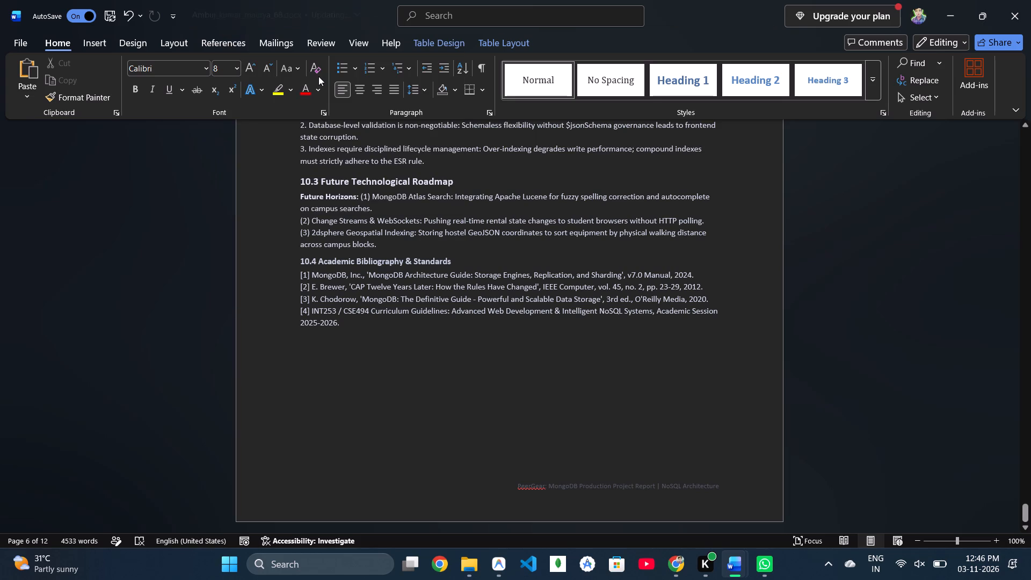
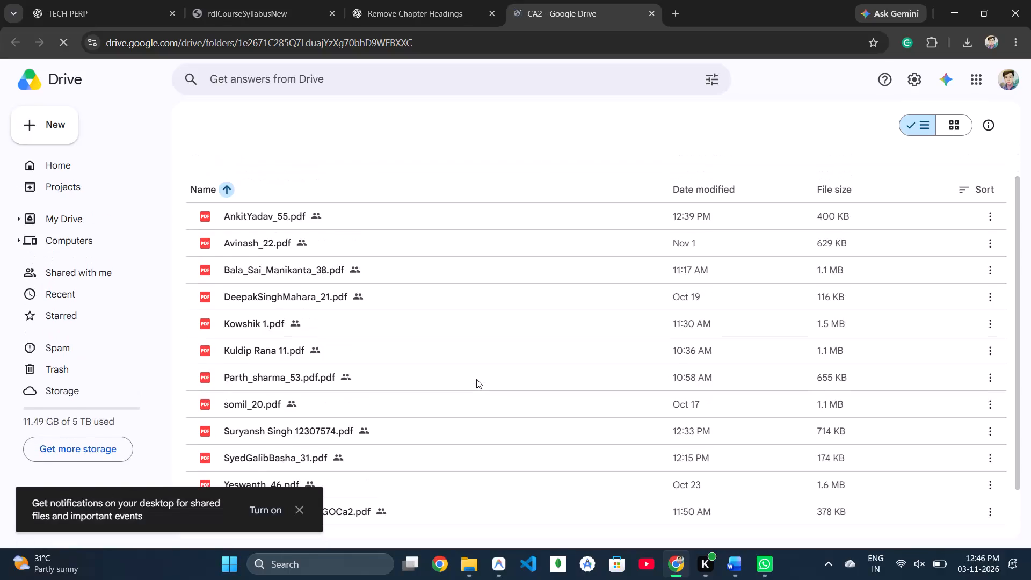
Look through the PDF submissions in the CA2 Drive folder and dismiss the desktop notification prompt.
{"action": "scroll", "coordinate": [476, 379], "scroll_direction": "down", "scroll_amount": 1}
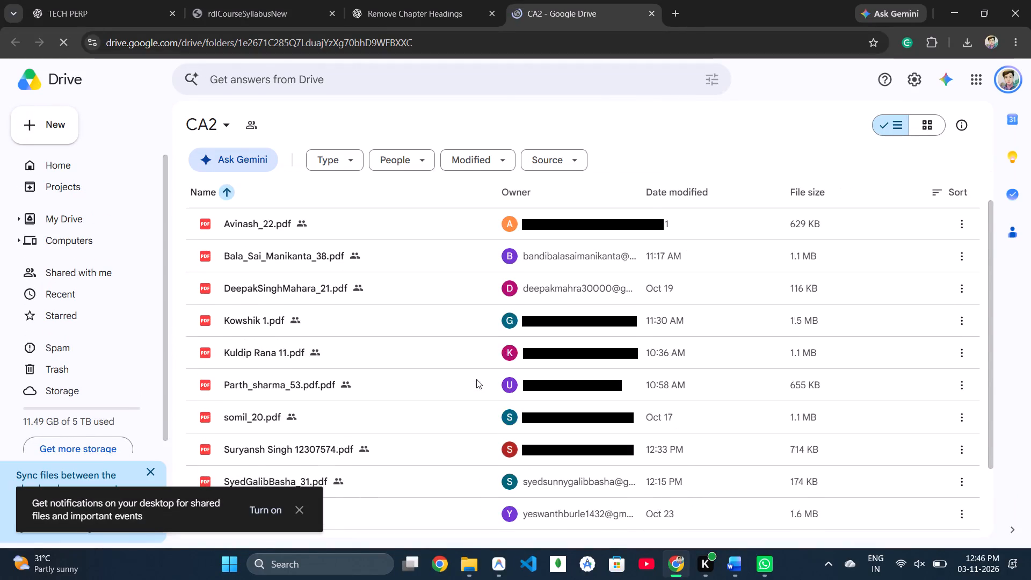
{"action": "scroll", "coordinate": [476, 379], "scroll_direction": "down", "scroll_amount": 2}
{"action": "scroll", "coordinate": [476, 379], "scroll_direction": "up", "scroll_amount": 5}
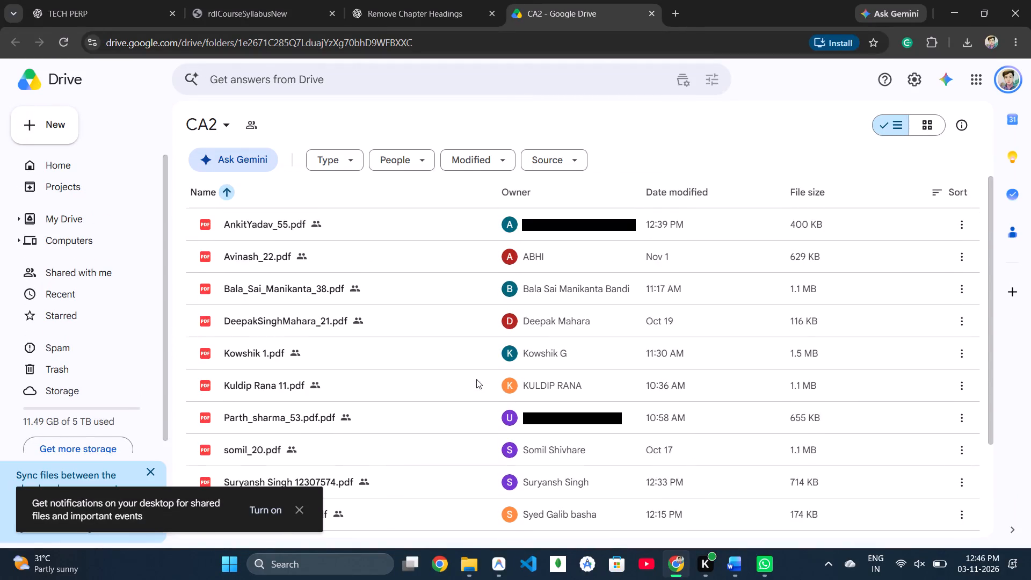
{"action": "left_click", "coordinate": [295, 511]}
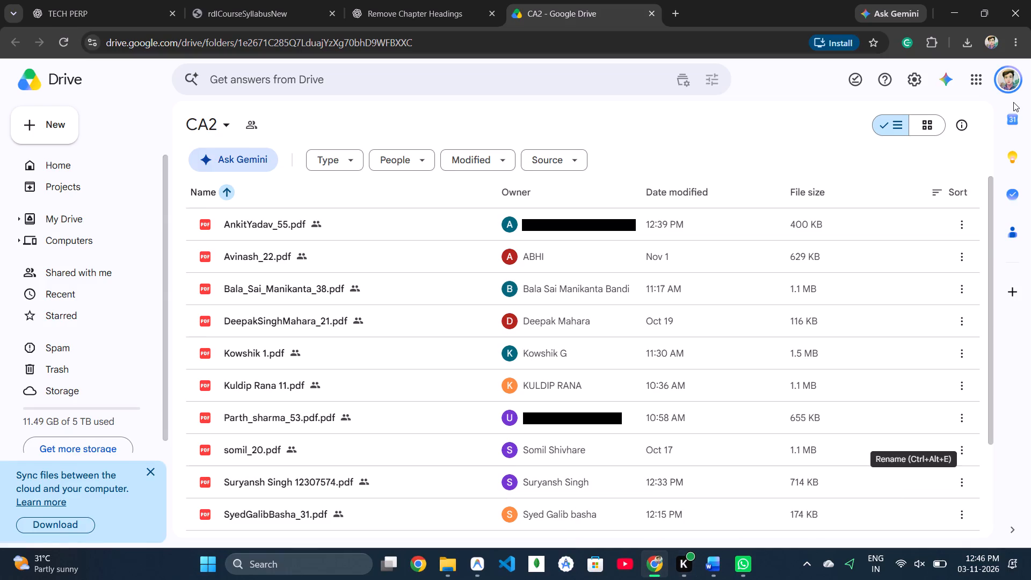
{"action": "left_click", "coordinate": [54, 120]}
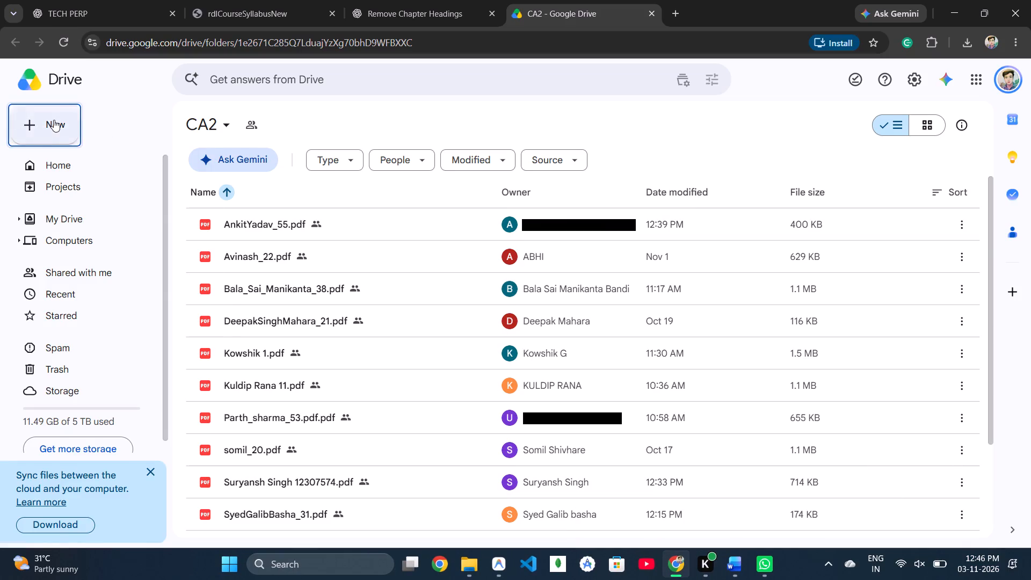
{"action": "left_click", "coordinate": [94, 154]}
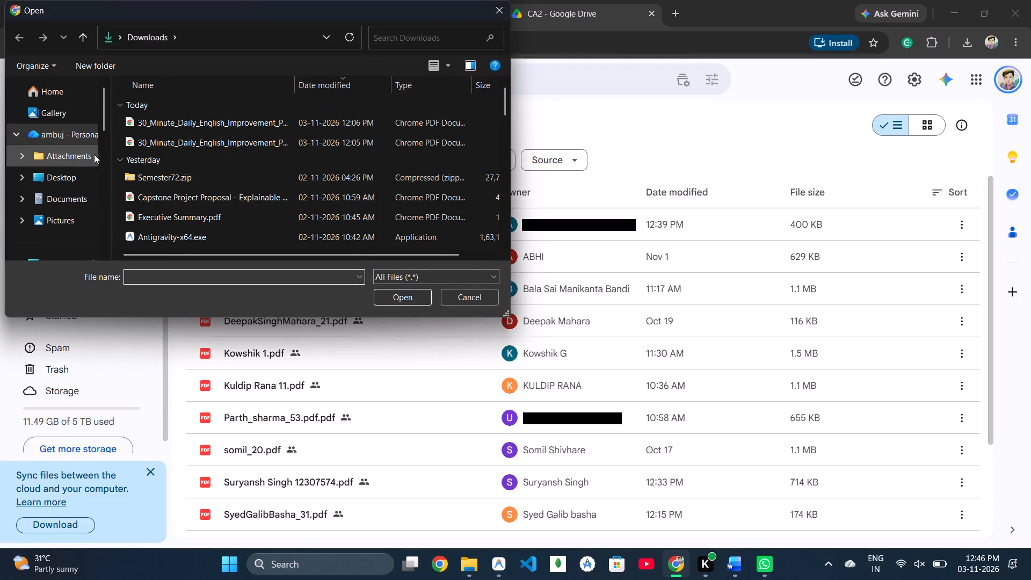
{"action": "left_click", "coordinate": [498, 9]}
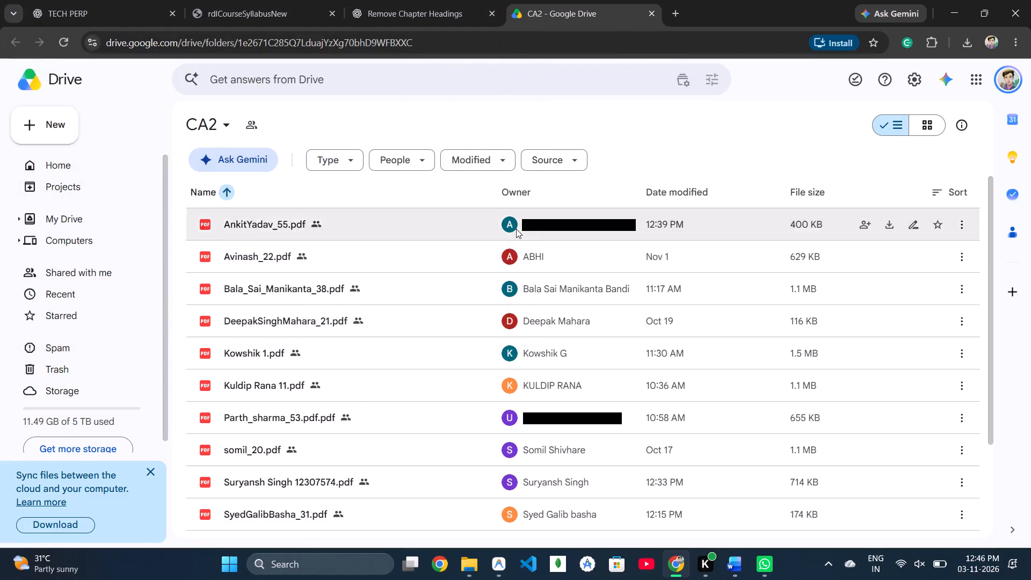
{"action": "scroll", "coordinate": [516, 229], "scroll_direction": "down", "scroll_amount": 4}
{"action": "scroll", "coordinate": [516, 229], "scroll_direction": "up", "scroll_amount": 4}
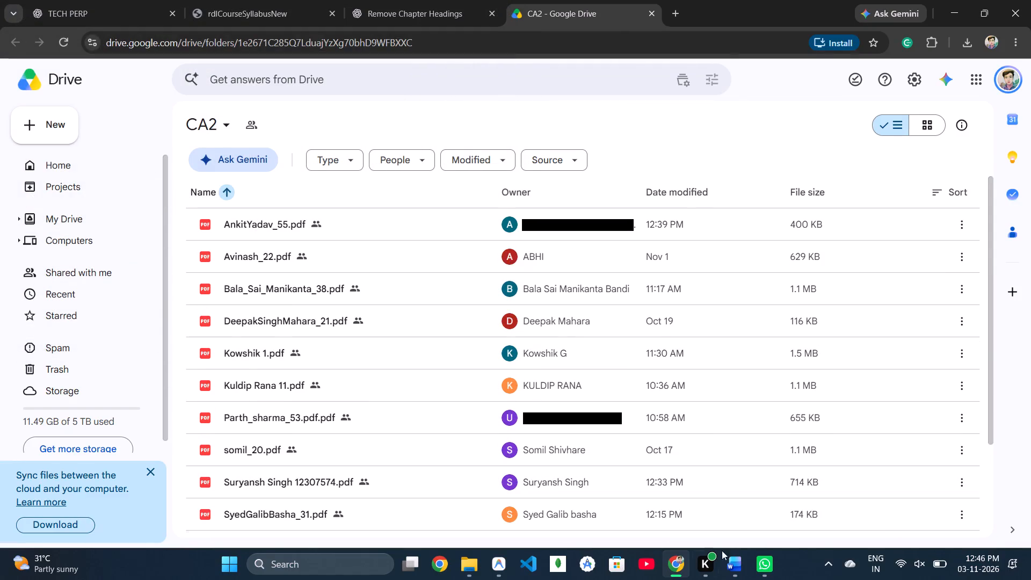
Switch to Word and export the renamed report as a PDF to the Downloads folder, keeping its file name.
{"action": "left_click", "coordinate": [728, 567]}
{"action": "left_click", "coordinate": [773, 517]}
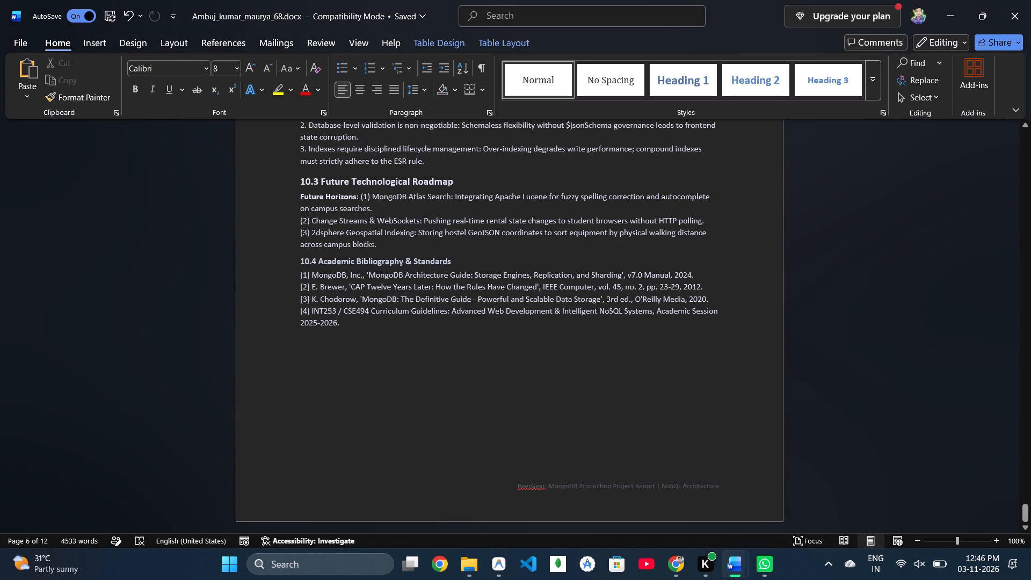
{"action": "left_click", "coordinate": [17, 38]}
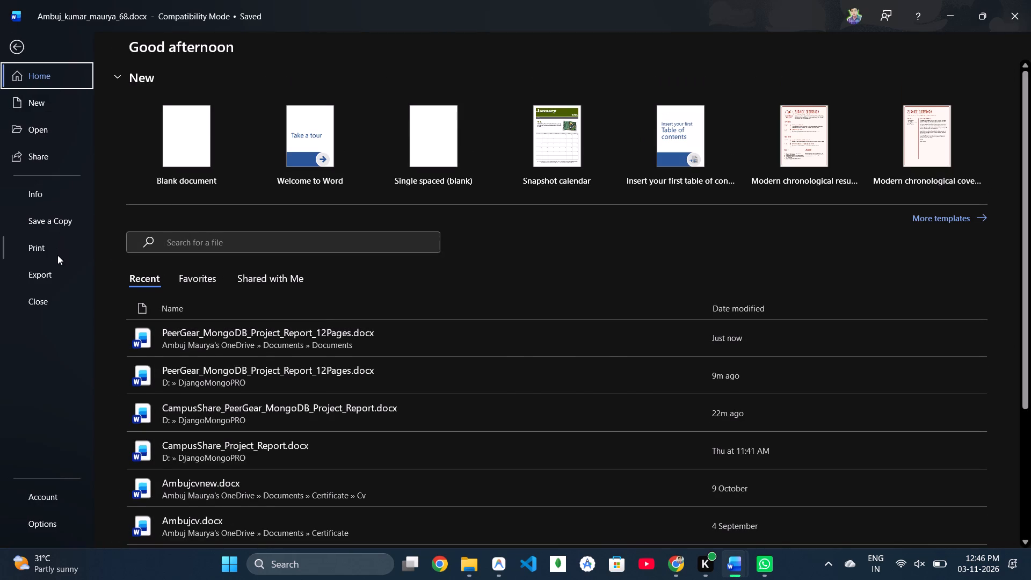
{"action": "left_click", "coordinate": [56, 267]}
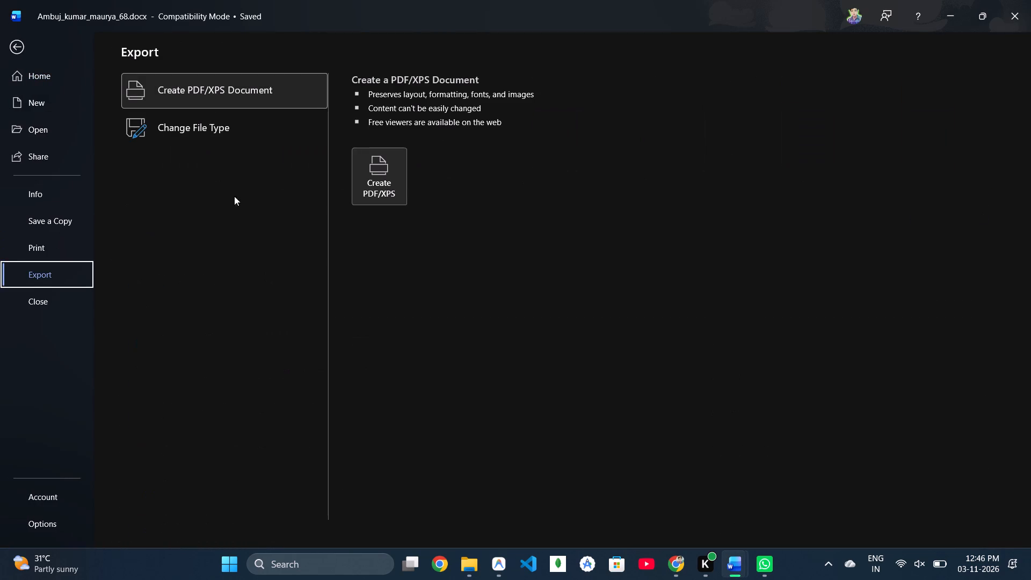
{"action": "left_click", "coordinate": [387, 192]}
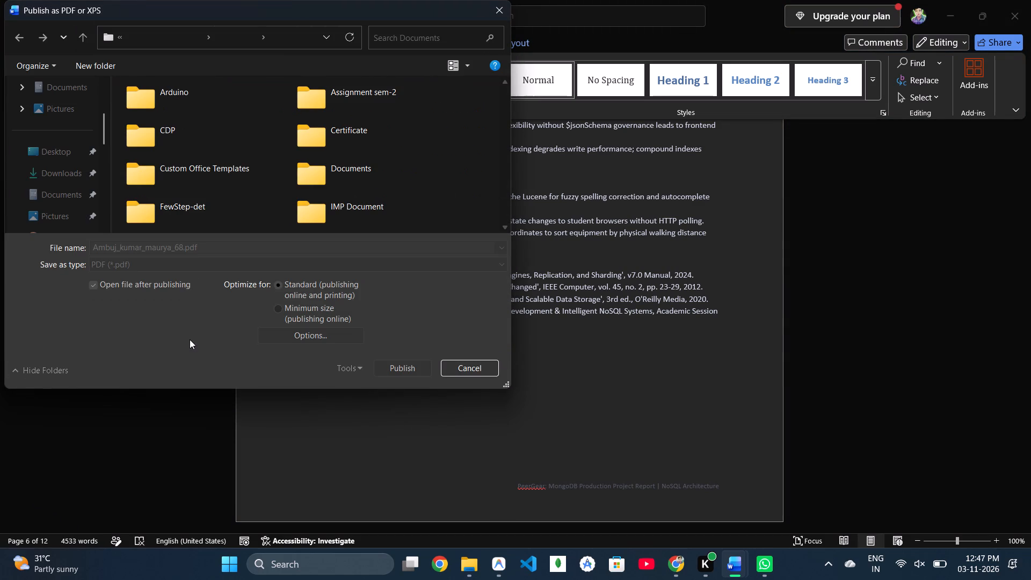
{"action": "left_click", "coordinate": [67, 176]}
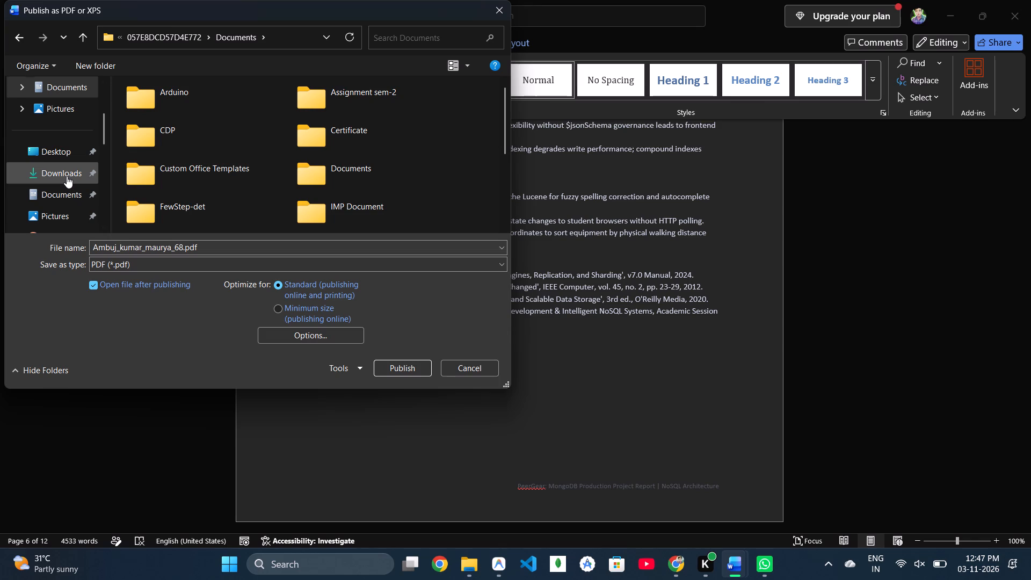
{"action": "left_click", "coordinate": [412, 365]}
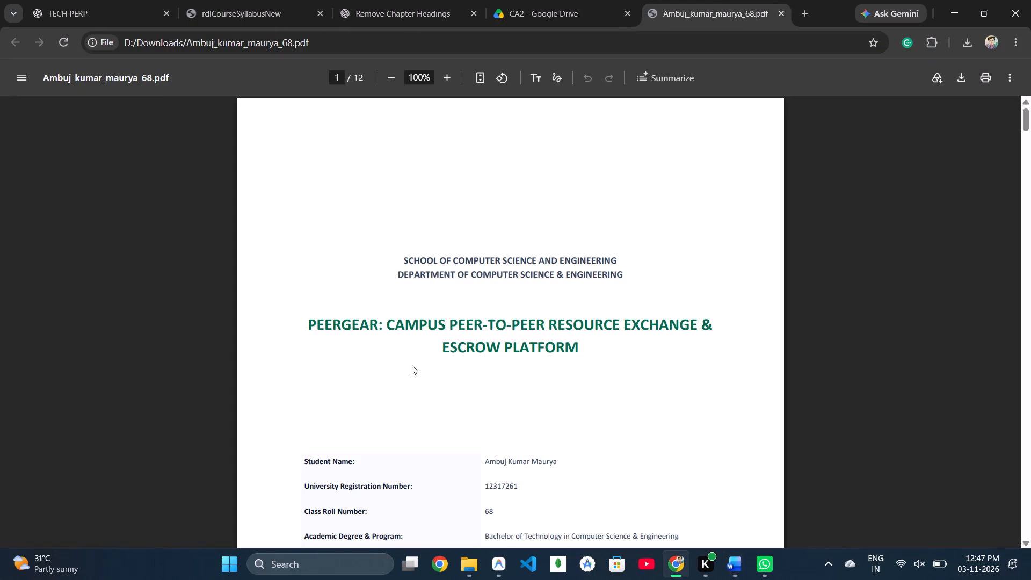
Check the layout and content of the exported PDF from the cover page through the bibliography on page 12.
{"action": "scroll", "coordinate": [357, 344], "scroll_direction": "up", "scroll_amount": 1}
{"action": "scroll", "coordinate": [271, 422], "scroll_direction": "down", "scroll_amount": 2}
{"action": "scroll", "coordinate": [280, 361], "scroll_direction": "down", "scroll_amount": 2}
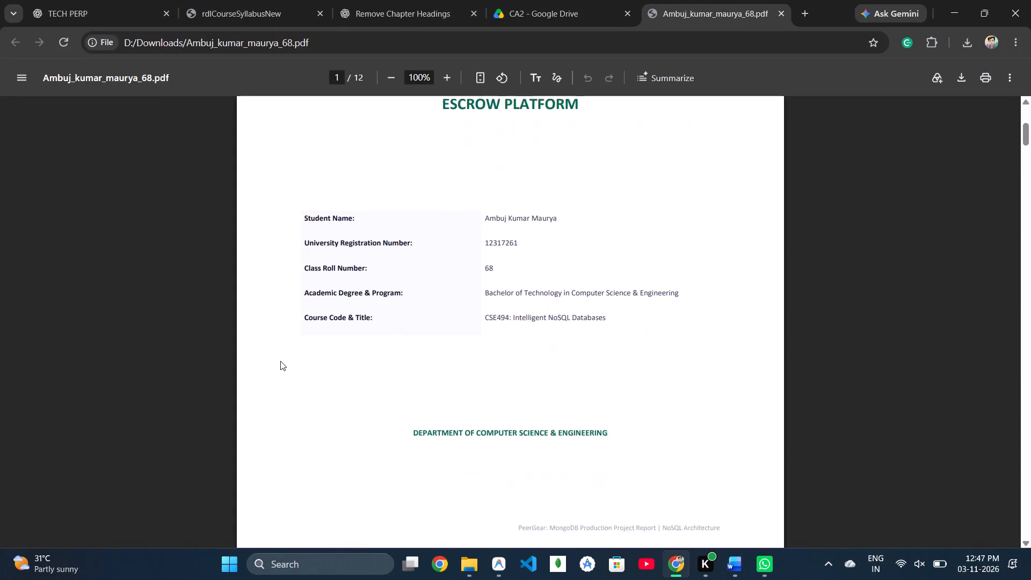
{"action": "scroll", "coordinate": [280, 361], "scroll_direction": "down", "scroll_amount": 1}
{"action": "scroll", "coordinate": [280, 361], "scroll_direction": "up", "scroll_amount": 3}
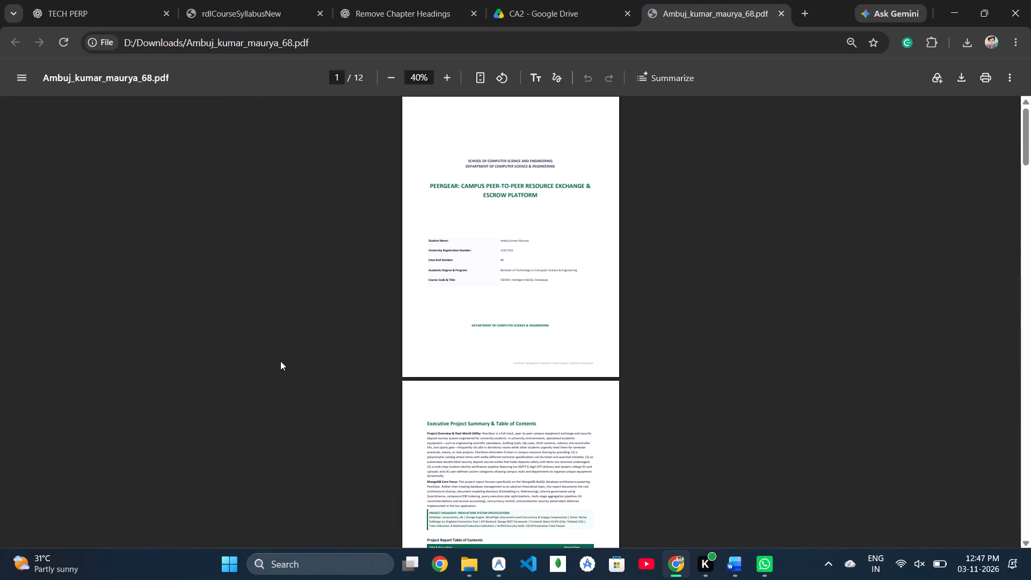
{"action": "scroll", "coordinate": [280, 361], "scroll_direction": "up", "scroll_amount": 1}
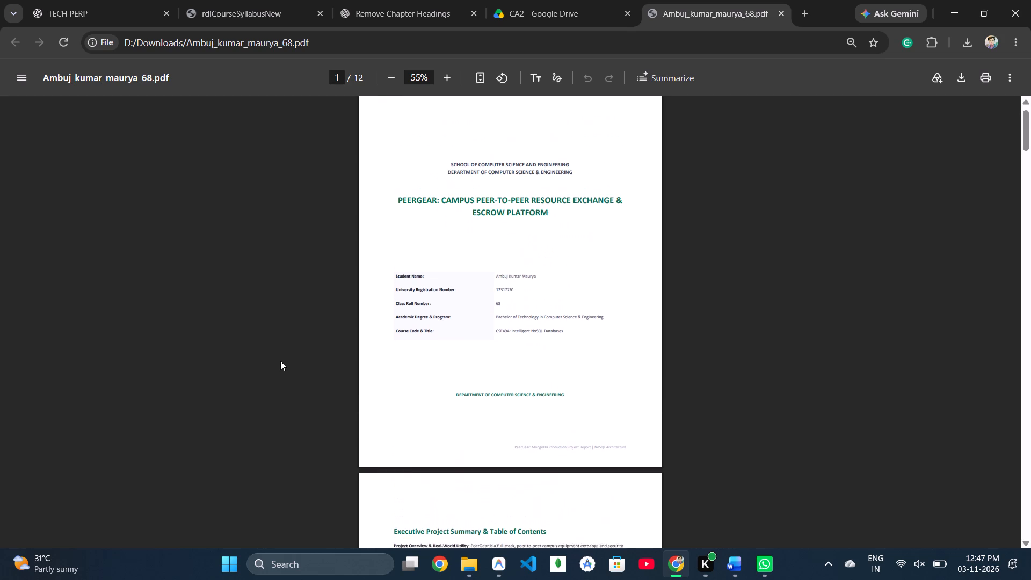
{"action": "scroll", "coordinate": [280, 361], "scroll_direction": "up", "scroll_amount": 1}
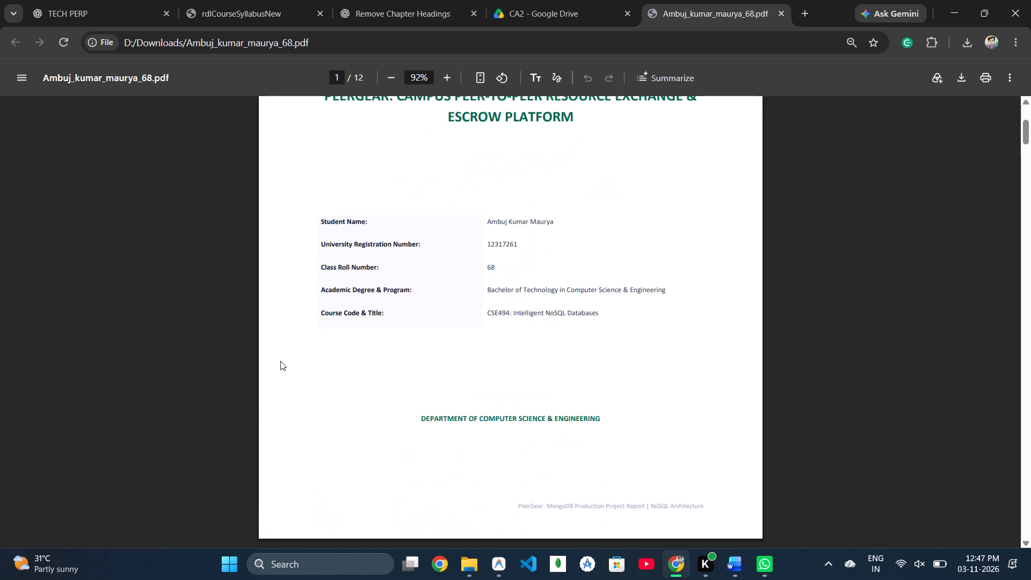
{"action": "scroll", "coordinate": [280, 361], "scroll_direction": "down", "scroll_amount": 3}
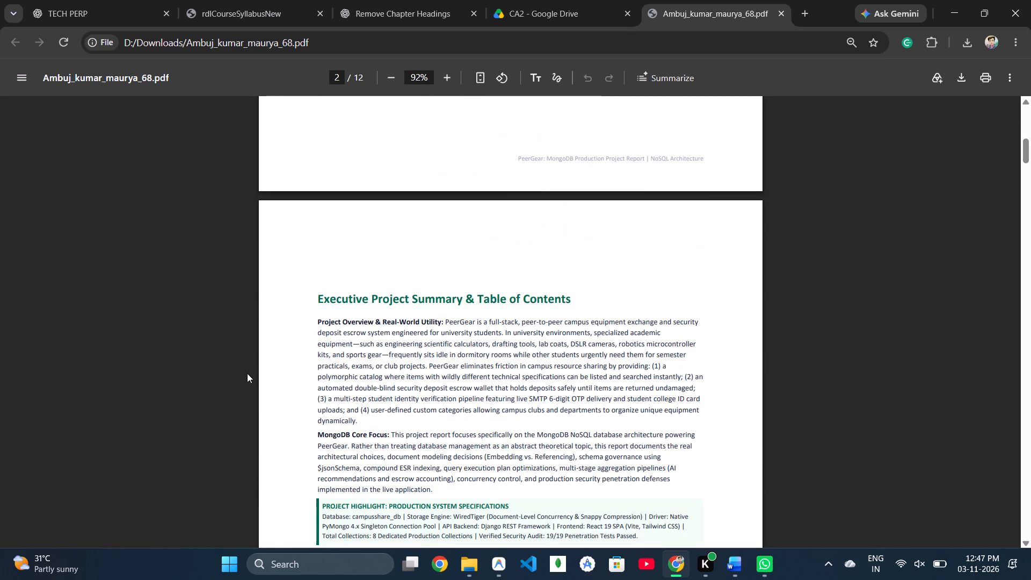
{"action": "scroll", "coordinate": [247, 373], "scroll_direction": "down", "scroll_amount": 3}
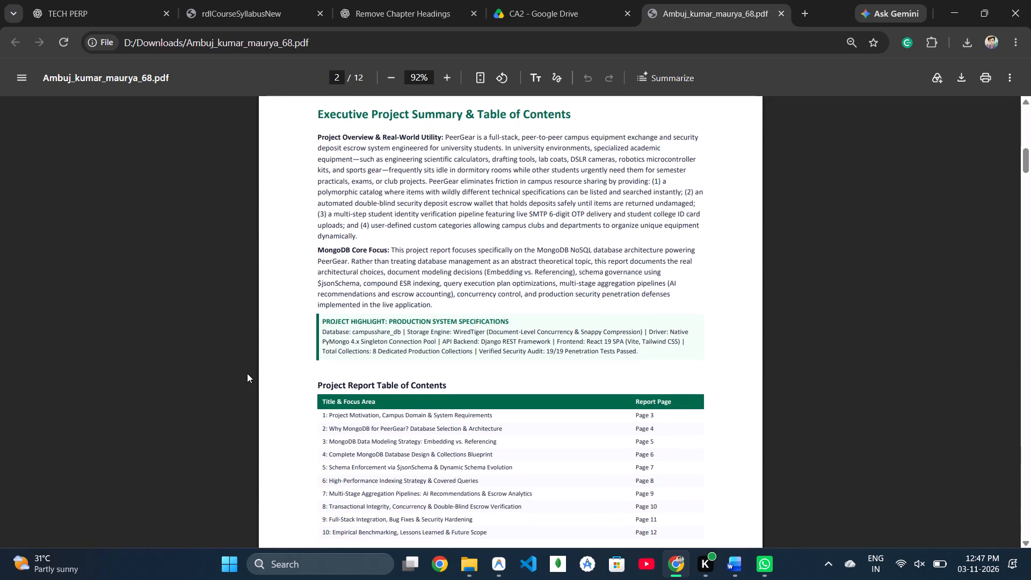
{"action": "scroll", "coordinate": [247, 373], "scroll_direction": "down", "scroll_amount": 5}
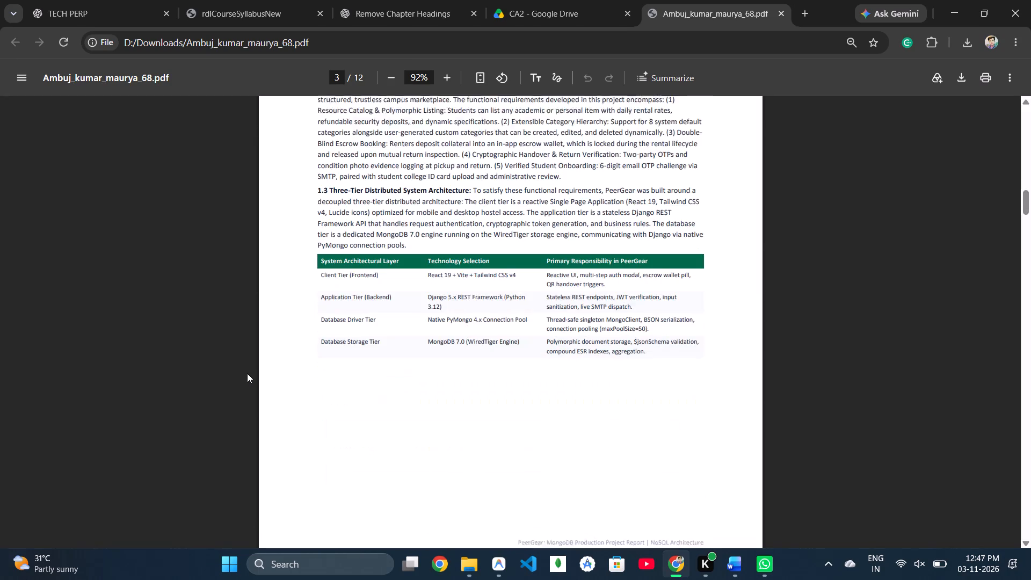
{"action": "scroll", "coordinate": [247, 373], "scroll_direction": "down", "scroll_amount": 6}
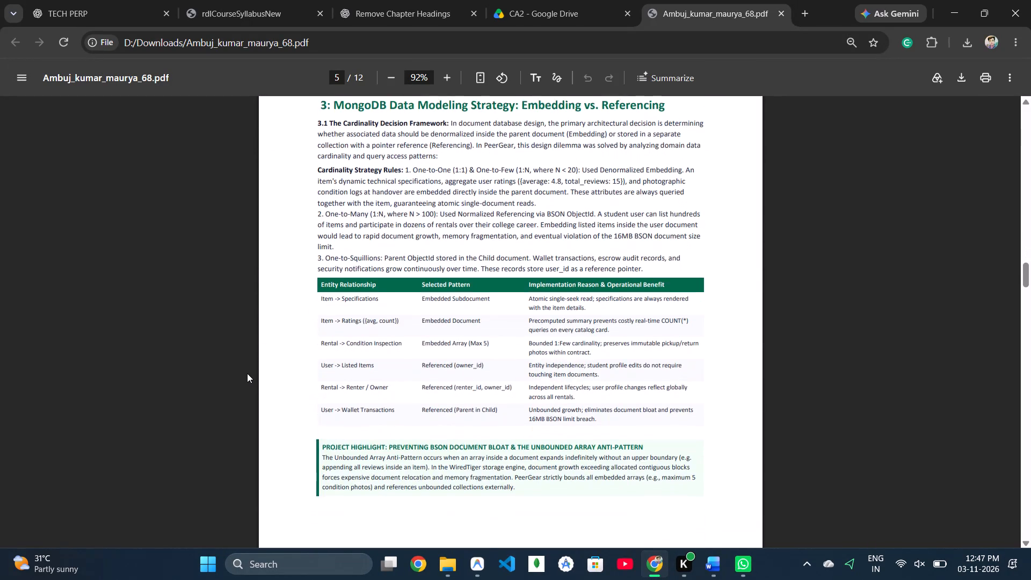
{"action": "scroll", "coordinate": [247, 373], "scroll_direction": "down", "scroll_amount": 2}
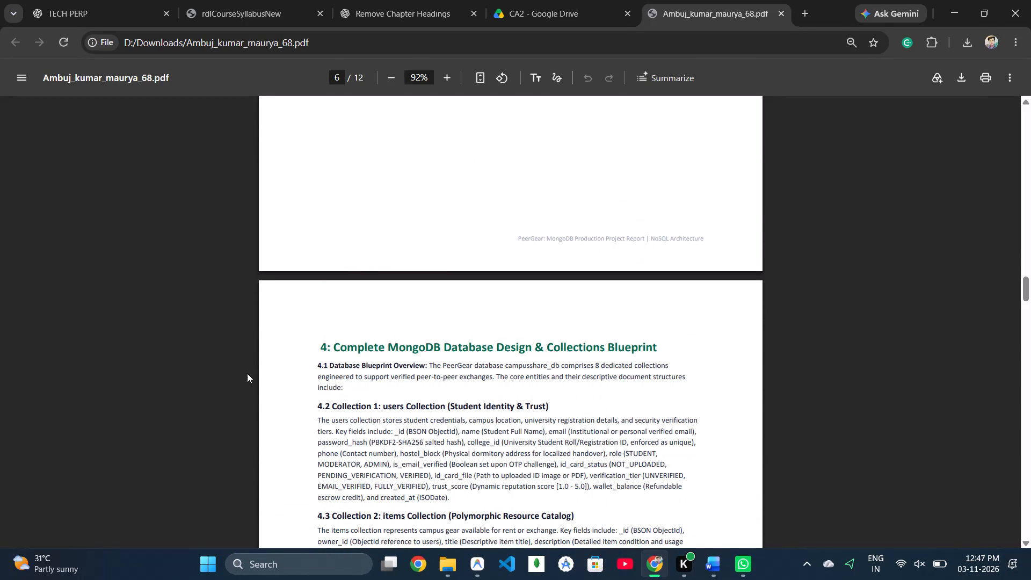
{"action": "scroll", "coordinate": [247, 373], "scroll_direction": "down", "scroll_amount": 2}
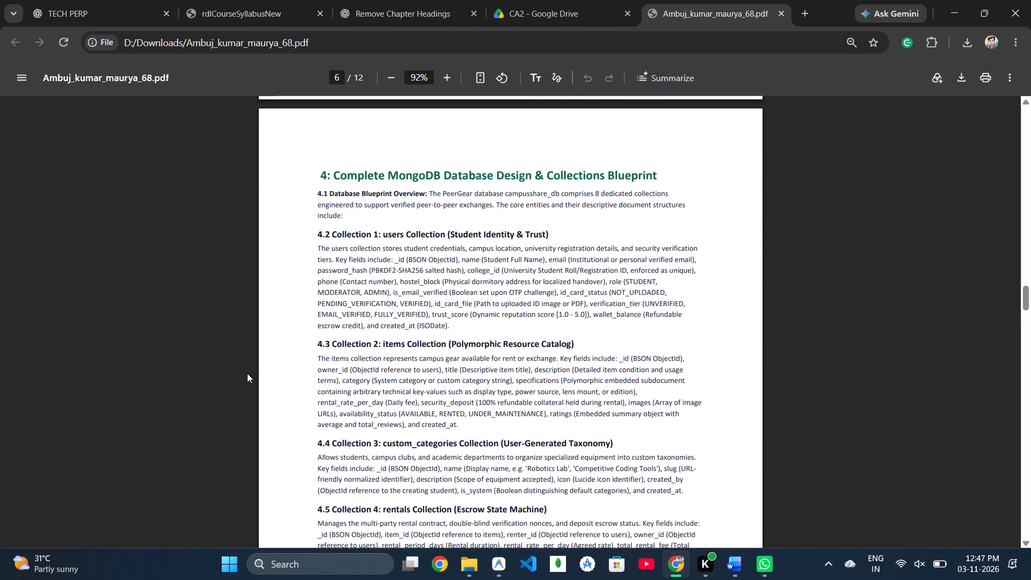
{"action": "scroll", "coordinate": [247, 373], "scroll_direction": "down", "scroll_amount": 5}
{"action": "scroll", "coordinate": [247, 373], "scroll_direction": "up", "scroll_amount": 1}
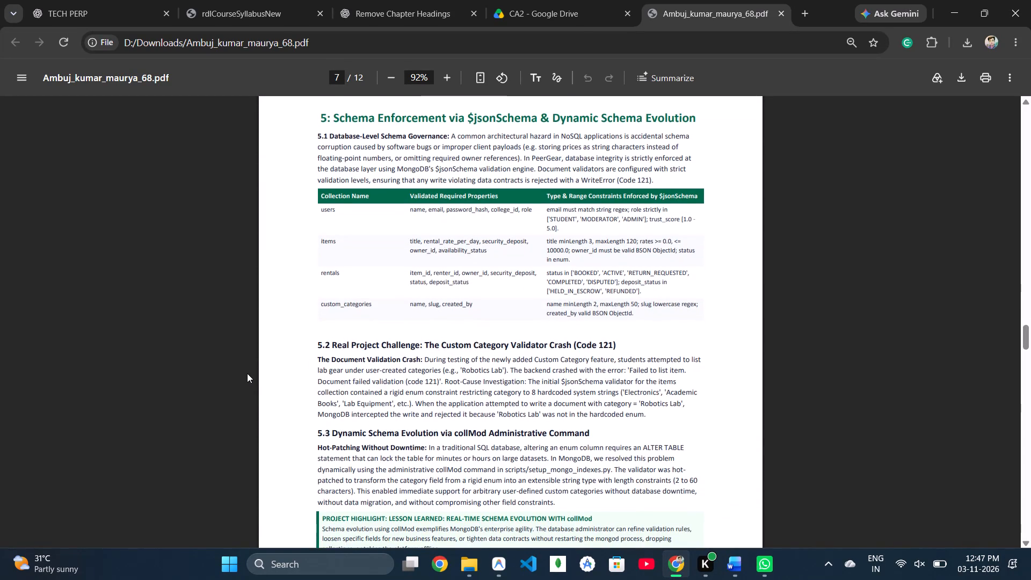
{"action": "scroll", "coordinate": [247, 373], "scroll_direction": "up", "scroll_amount": 1}
{"action": "scroll", "coordinate": [247, 373], "scroll_direction": "down", "scroll_amount": 4}
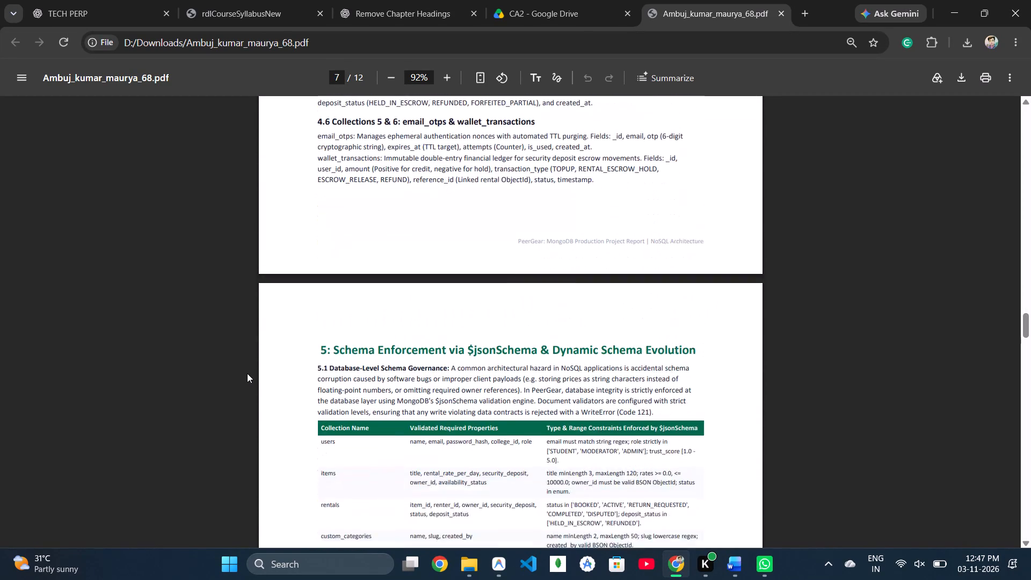
{"action": "scroll", "coordinate": [247, 373], "scroll_direction": "down", "scroll_amount": 13}
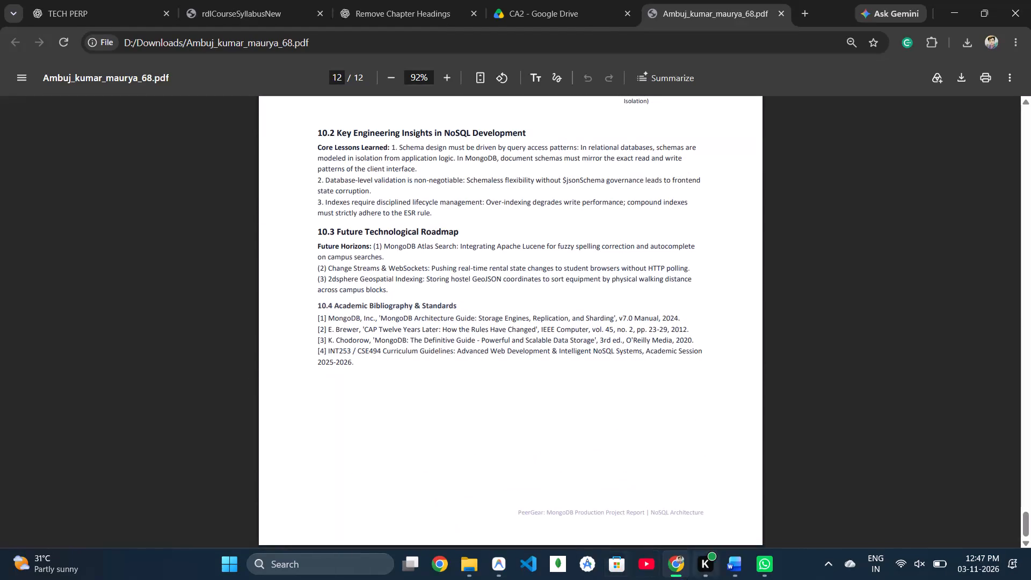
Close the CampusShare_PeerGear_MongoDB_Project_Report document in Word without saving its changes.
{"action": "left_click", "coordinate": [720, 453]}
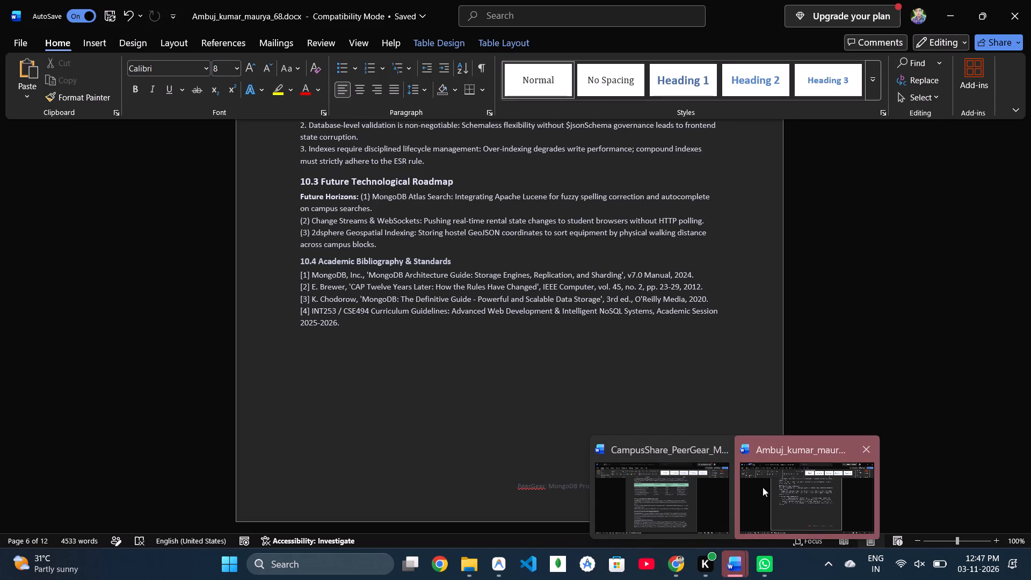
{"action": "left_click", "coordinate": [798, 481]}
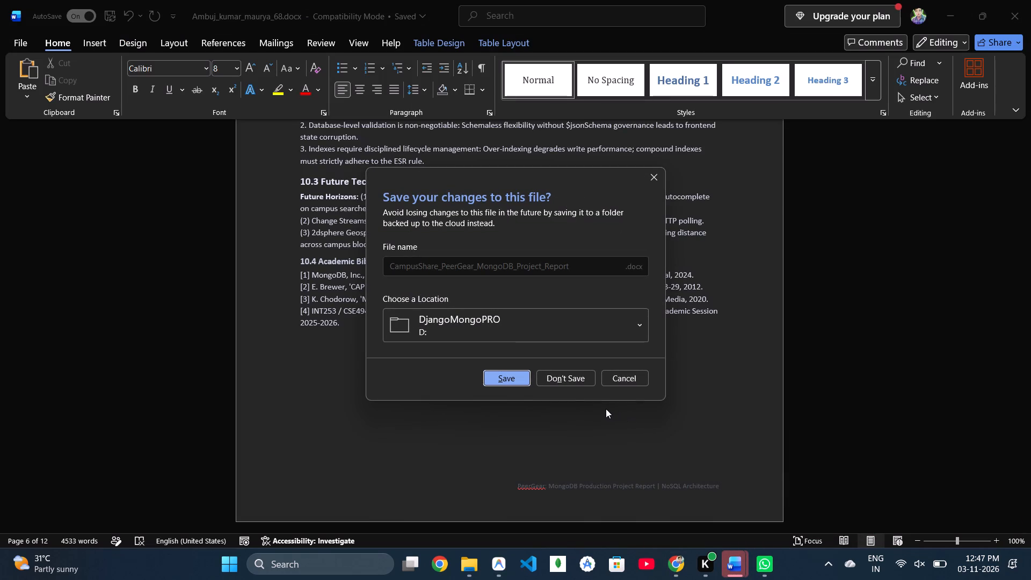
{"action": "left_click", "coordinate": [553, 378]}
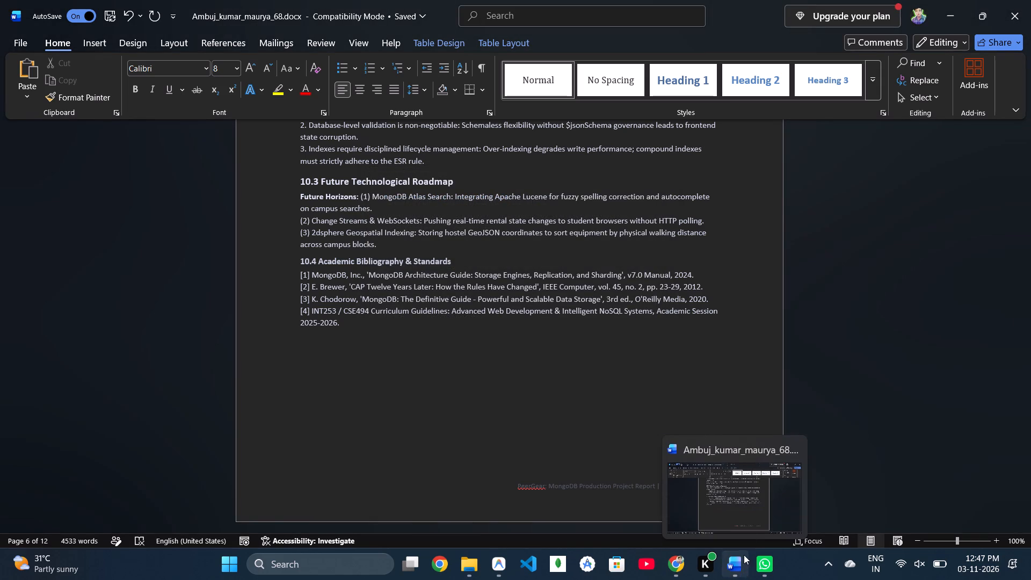
Bring up the report in Word, start a find-and-replace and clear out the previous search term.
{"action": "left_click", "coordinate": [745, 524]}
{"action": "left_click", "coordinate": [521, 381]}
{"action": "scroll", "coordinate": [521, 381], "scroll_direction": "up", "scroll_amount": 3}
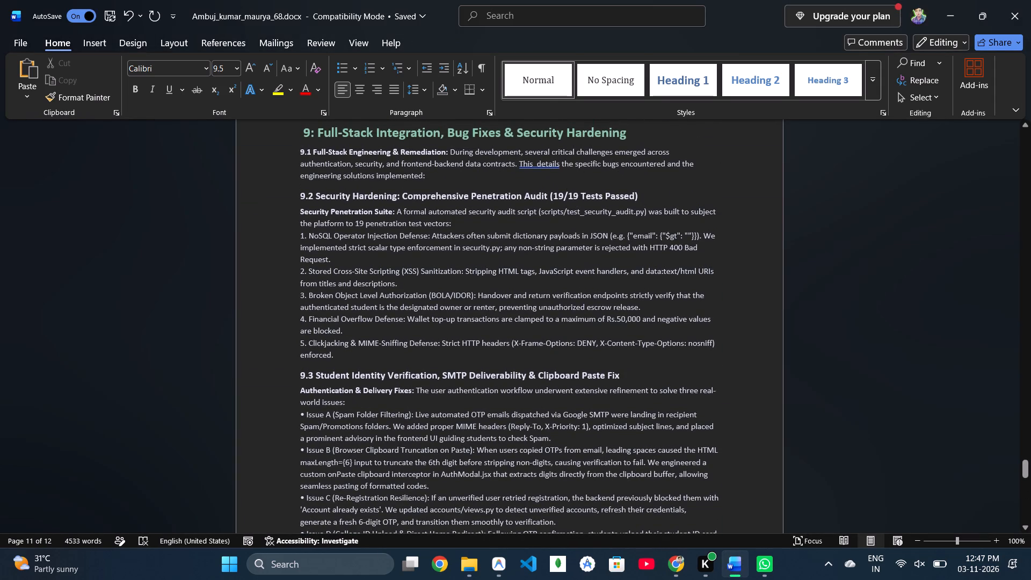
{"action": "key", "text": "ctrl+h"}
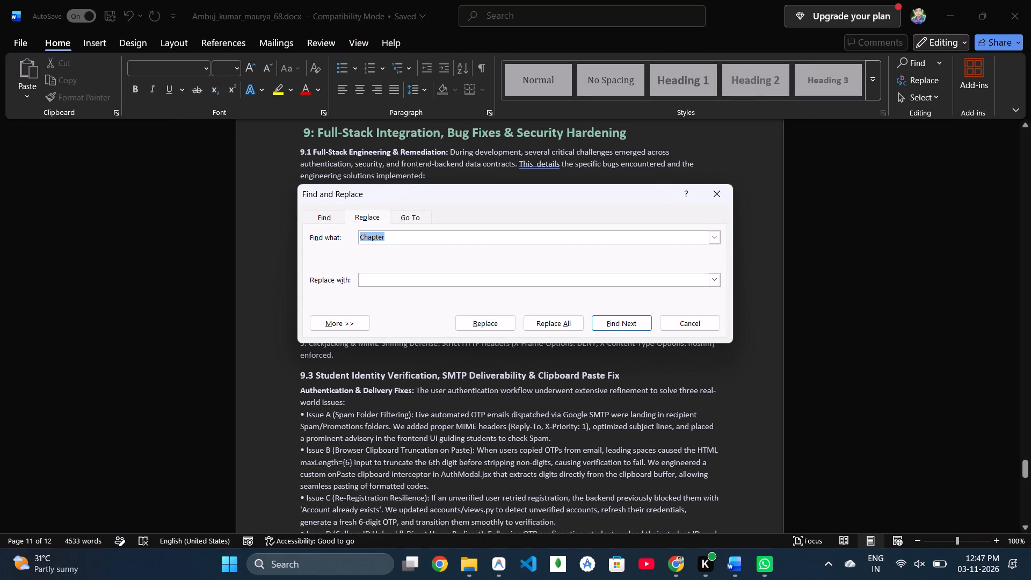
{"action": "left_click", "coordinate": [395, 241]}
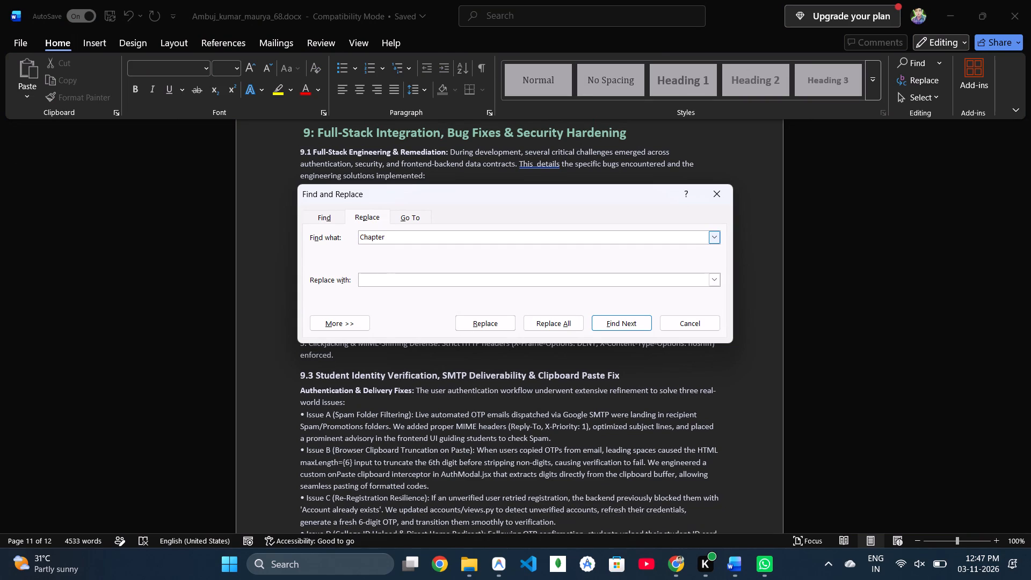
{"action": "key", "text": "BackSpace"}
{"action": "key", "text": "BackSpace"}
{"action": "key", "text": "BackSpace"}
{"action": "key", "text": "BackSpace"}
{"action": "key", "text": "BackSpace"}
{"action": "key", "text": "BackSpace"}
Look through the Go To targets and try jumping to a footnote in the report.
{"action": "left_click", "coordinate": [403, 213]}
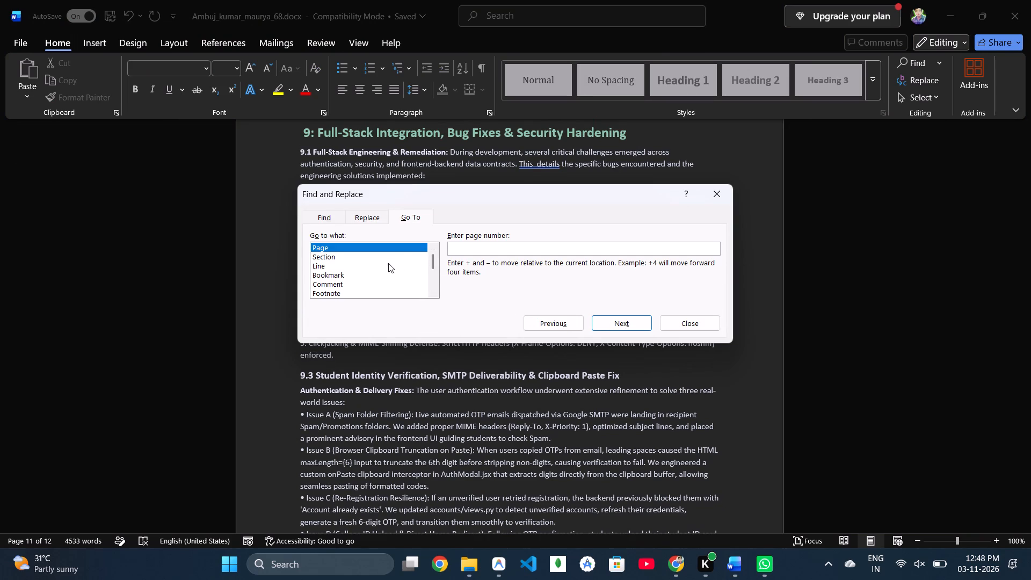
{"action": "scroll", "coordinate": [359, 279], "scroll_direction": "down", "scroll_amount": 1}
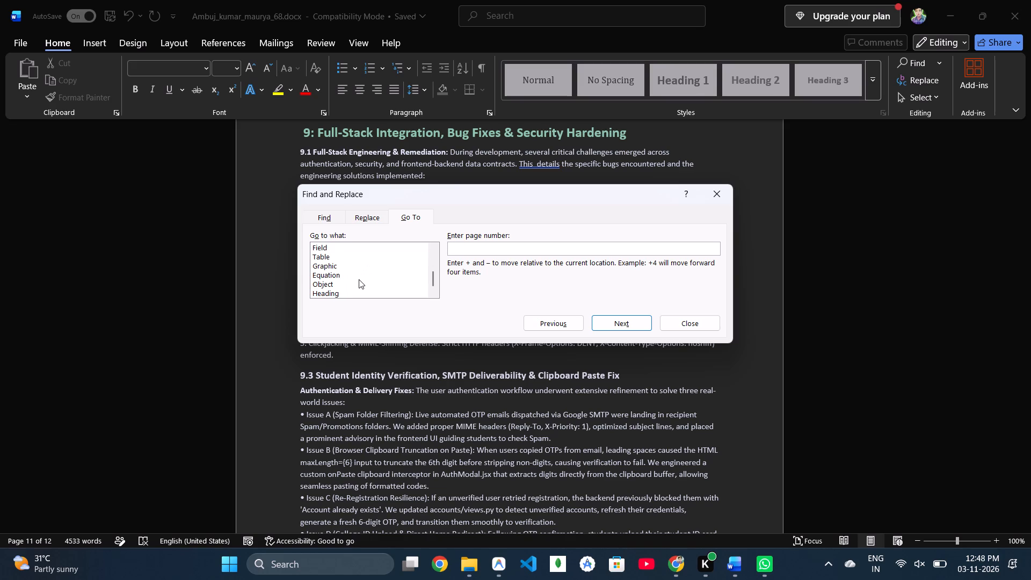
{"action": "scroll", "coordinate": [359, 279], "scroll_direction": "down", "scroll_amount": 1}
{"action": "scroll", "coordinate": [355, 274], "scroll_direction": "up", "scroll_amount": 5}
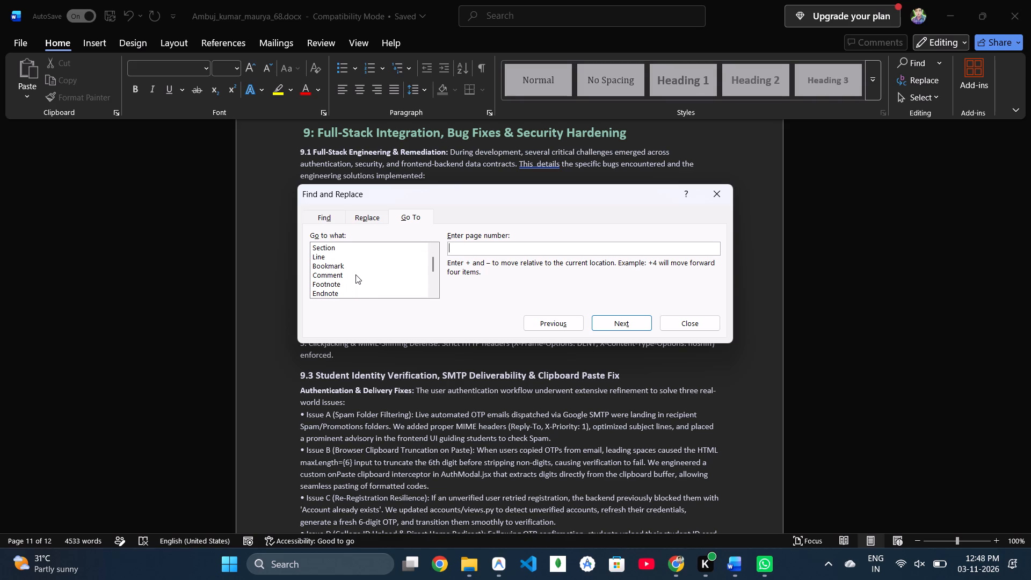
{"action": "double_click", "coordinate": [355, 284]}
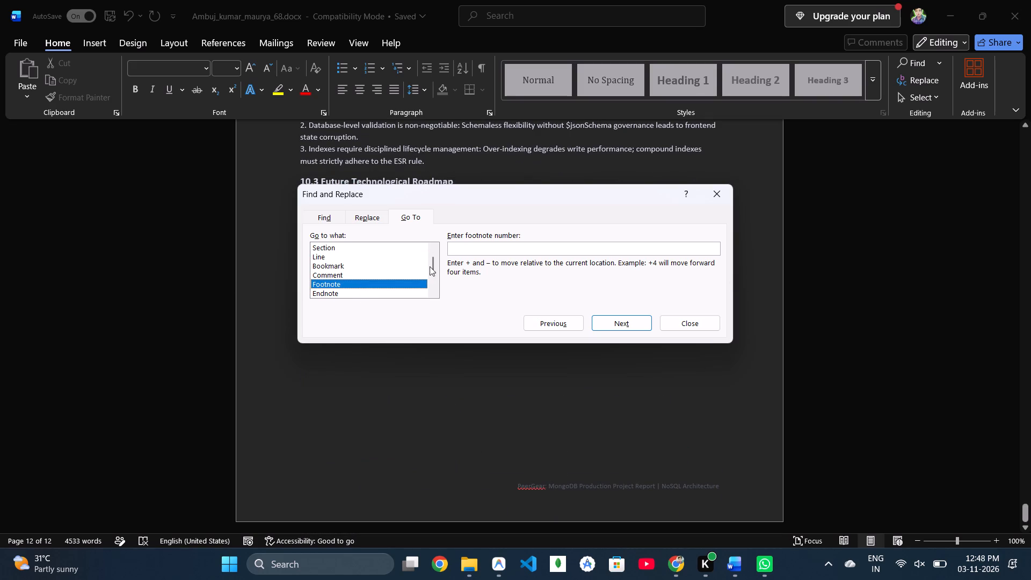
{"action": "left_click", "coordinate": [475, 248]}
Replace every occurrence of "Production" in the report with nothing.
{"action": "left_click", "coordinate": [366, 216]}
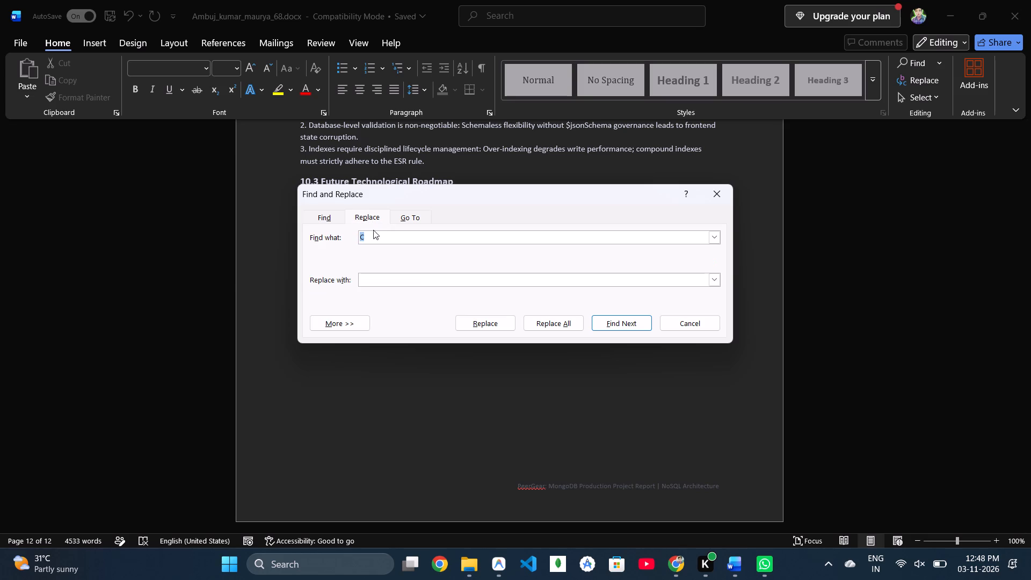
{"action": "left_click", "coordinate": [375, 238]}
{"action": "key", "text": "bracketright"}
{"action": "key", "text": "BackSpace"}
{"action": "key", "text": "BackSpace"}
{"action": "type", "text": "Pr"}
{"action": "type", "text": "odun"}
{"action": "key", "text": "BackSpace"}
{"action": "type", "text": "ction"}
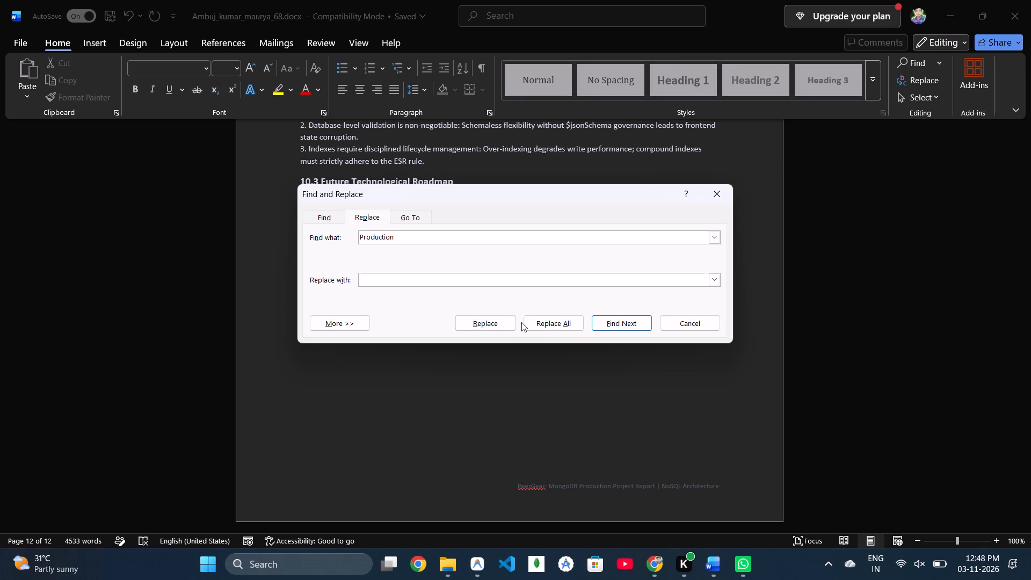
{"action": "left_click", "coordinate": [532, 323]}
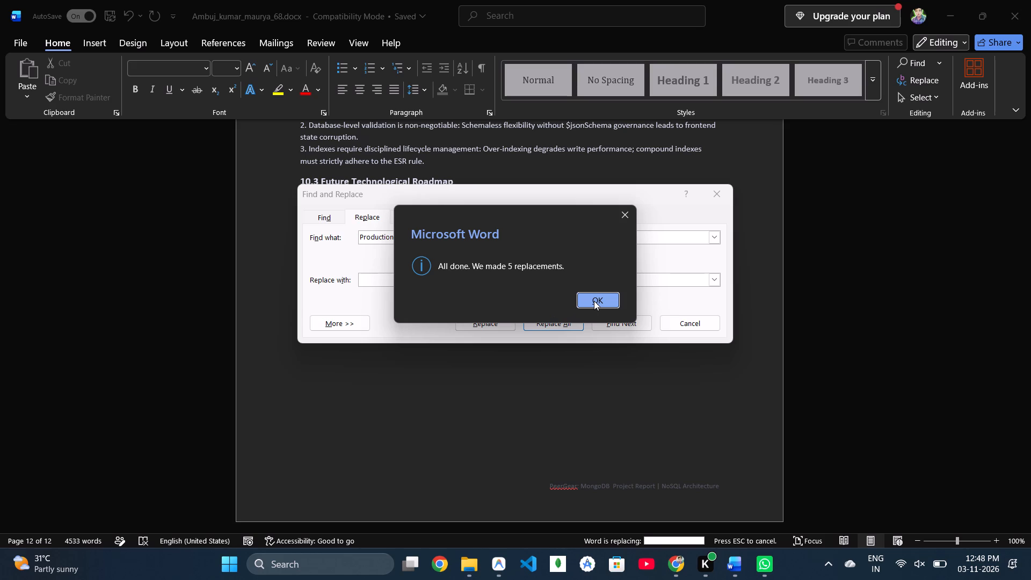
{"action": "left_click", "coordinate": [626, 217]}
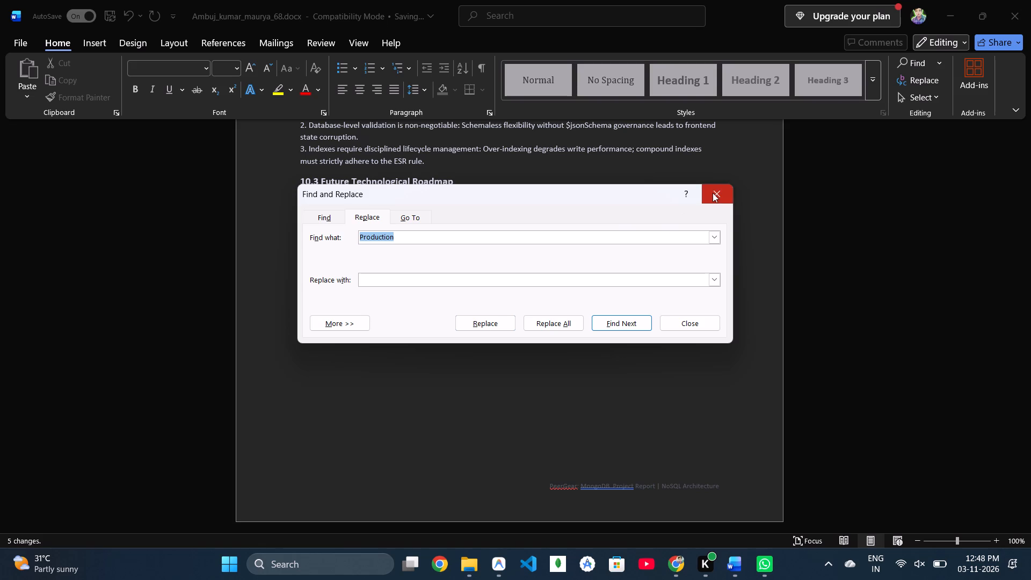
{"action": "left_click", "coordinate": [714, 193]}
Review the report's pages from the bibliography on page 12 back to the cover page.
{"action": "scroll", "coordinate": [738, 325], "scroll_direction": "up", "scroll_amount": 1}
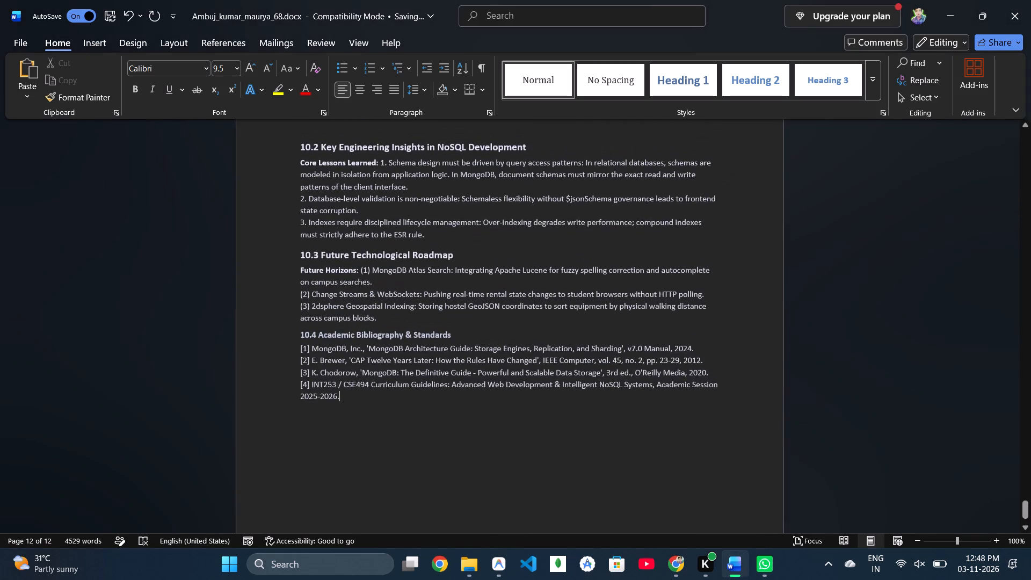
{"action": "scroll", "coordinate": [738, 325], "scroll_direction": "up", "scroll_amount": 2}
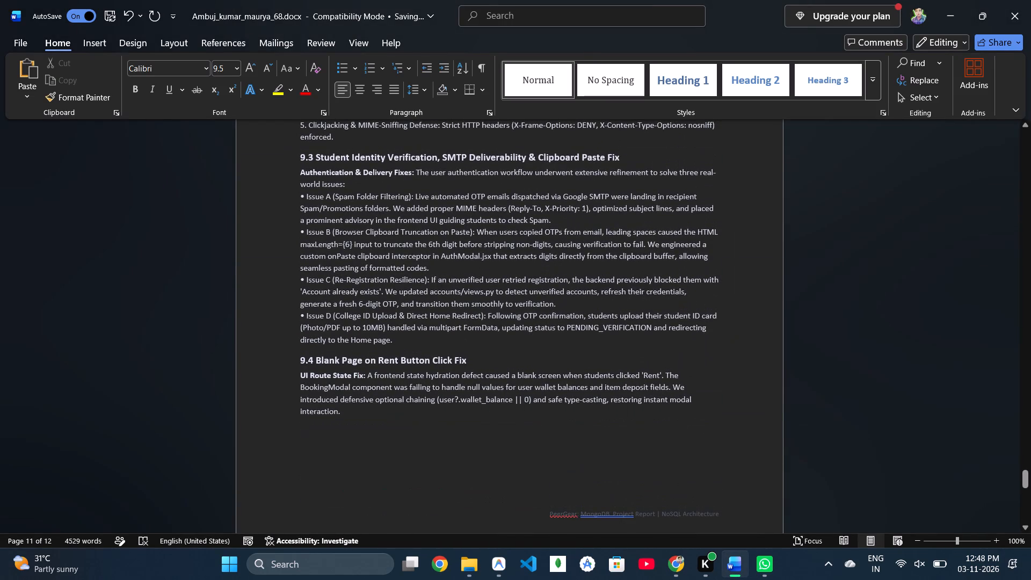
{"action": "scroll", "coordinate": [738, 325], "scroll_direction": "up", "scroll_amount": 9}
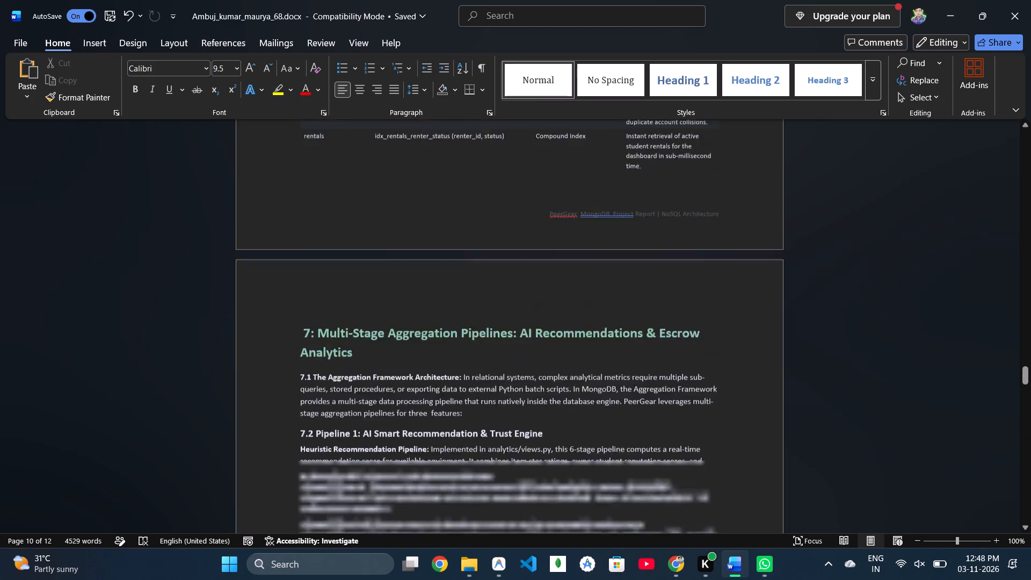
{"action": "scroll", "coordinate": [738, 325], "scroll_direction": "up", "scroll_amount": 4}
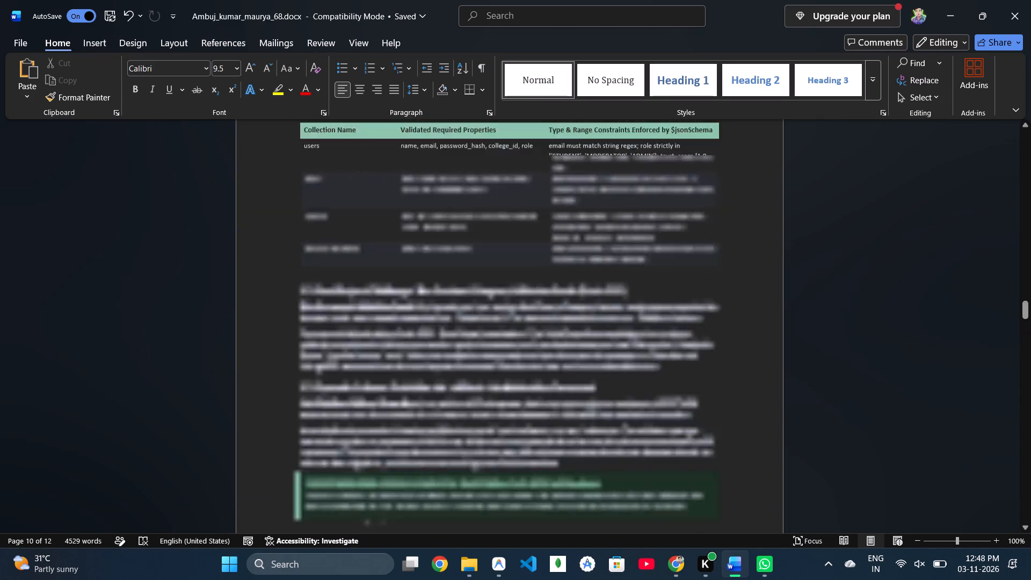
{"action": "scroll", "coordinate": [738, 325], "scroll_direction": "up", "scroll_amount": 6}
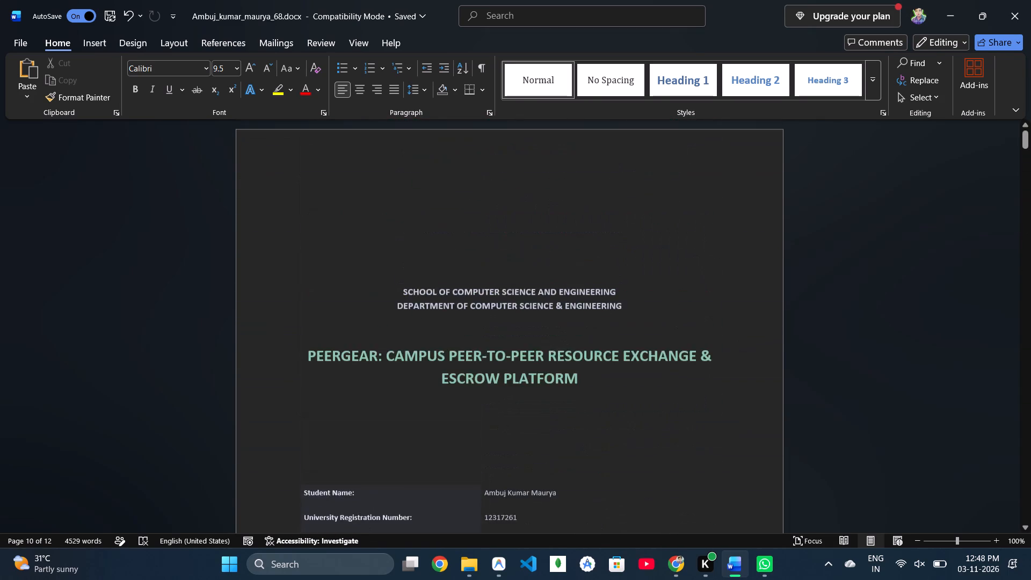
{"action": "scroll", "coordinate": [738, 325], "scroll_direction": "down", "scroll_amount": 1}
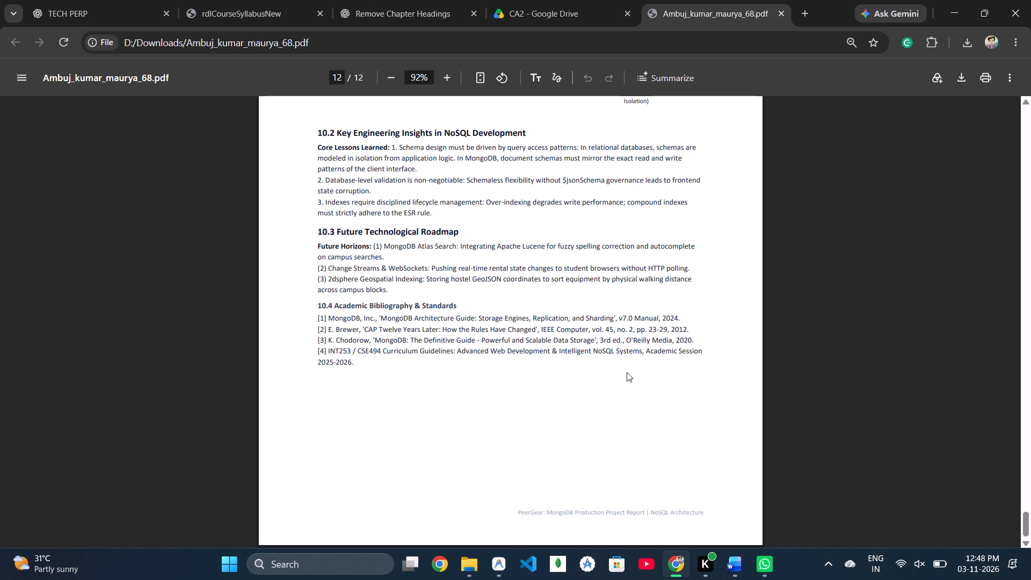
Switch to Chrome and examine the last pages of the exported PDF, including their footers, from page 12 backwards.
{"action": "scroll", "coordinate": [627, 372], "scroll_direction": "up", "scroll_amount": 3}
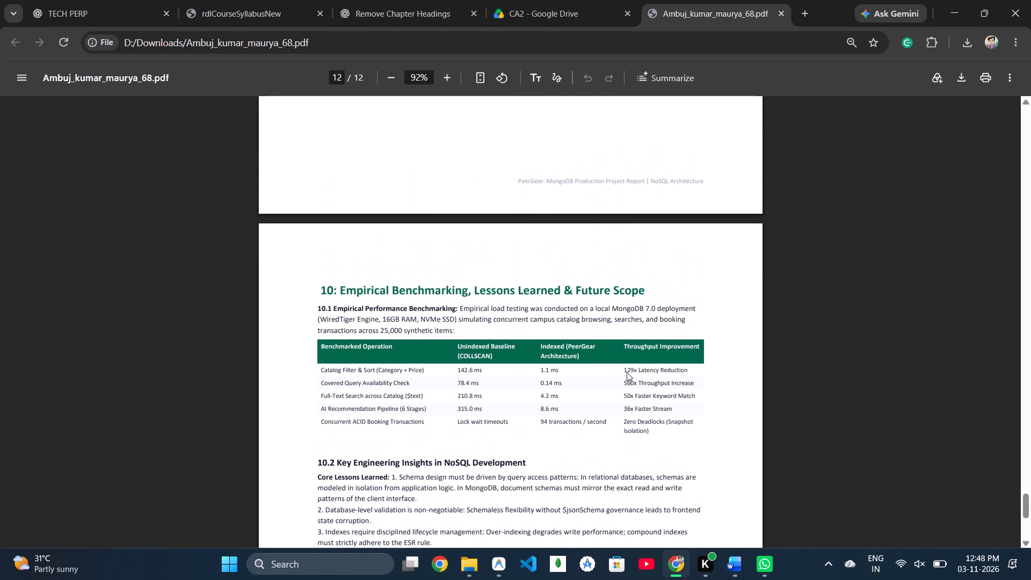
{"action": "scroll", "coordinate": [627, 372], "scroll_direction": "up", "scroll_amount": 2}
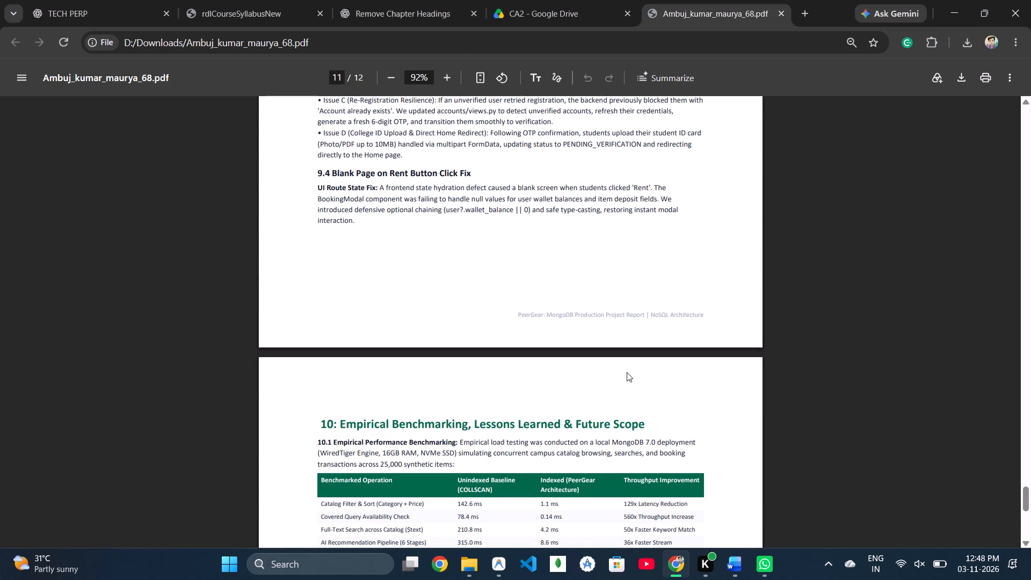
{"action": "scroll", "coordinate": [627, 372], "scroll_direction": "up", "scroll_amount": 1}
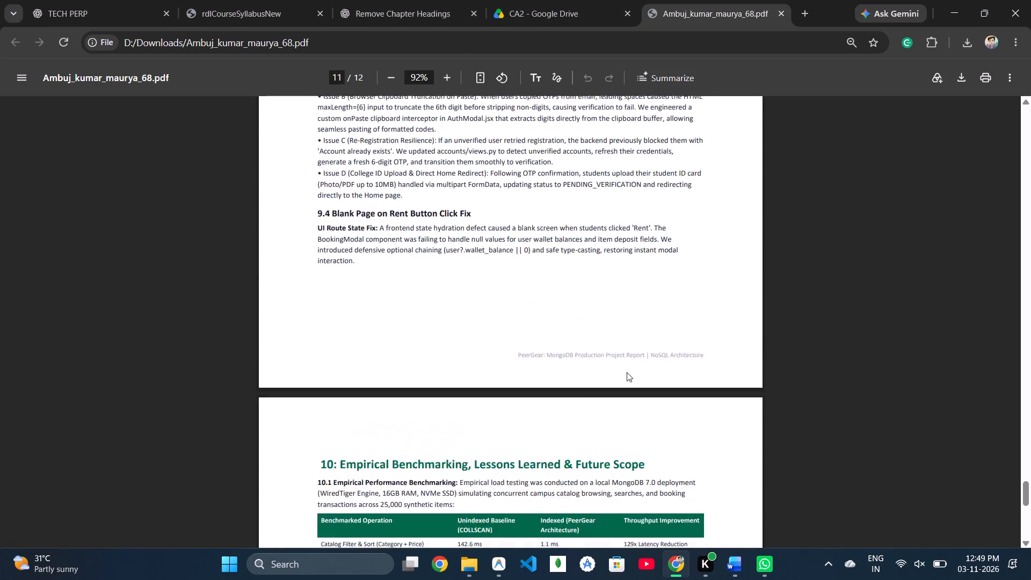
{"action": "scroll", "coordinate": [627, 372], "scroll_direction": "up", "scroll_amount": 5}
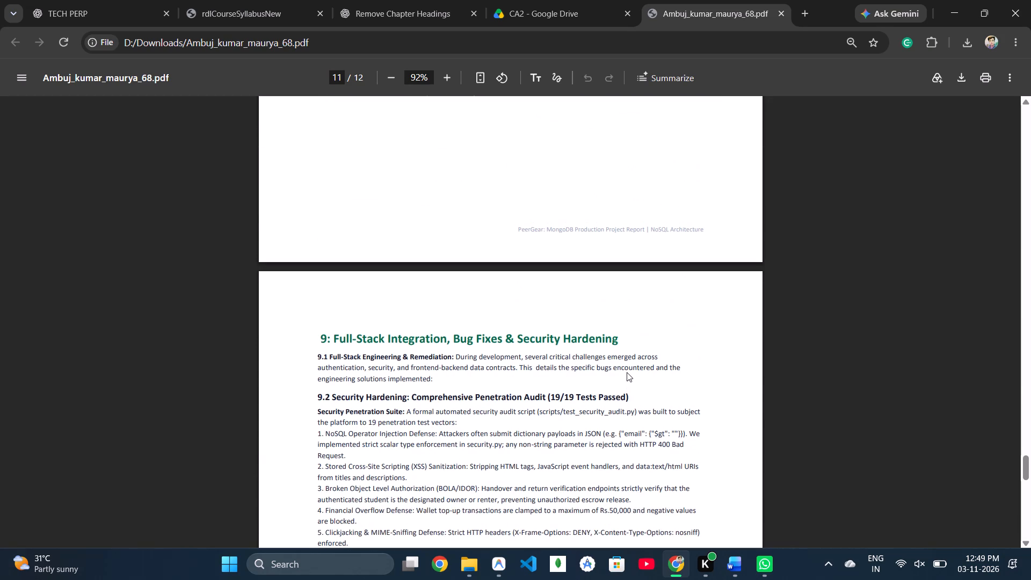
{"action": "scroll", "coordinate": [627, 372], "scroll_direction": "up", "scroll_amount": 4}
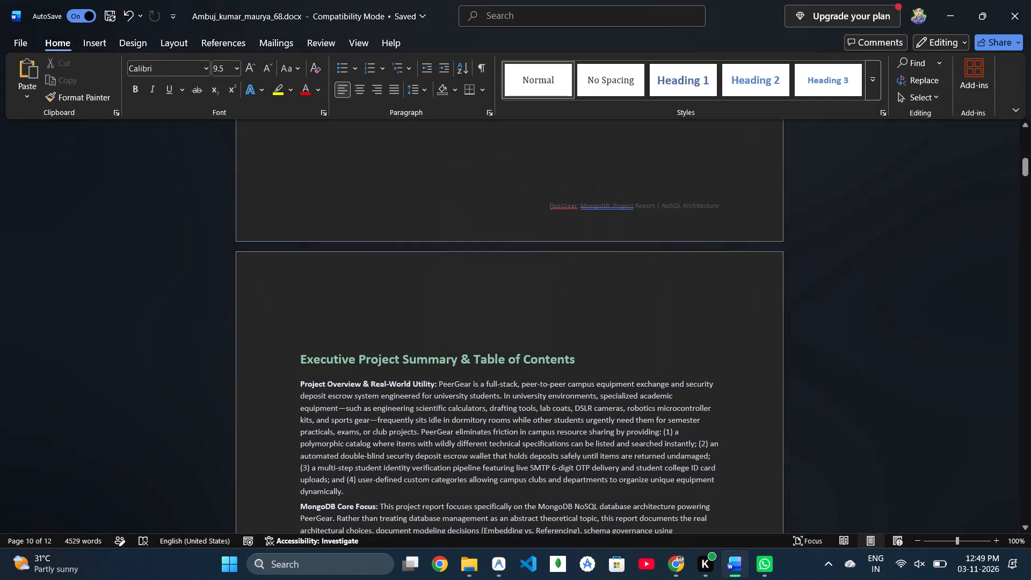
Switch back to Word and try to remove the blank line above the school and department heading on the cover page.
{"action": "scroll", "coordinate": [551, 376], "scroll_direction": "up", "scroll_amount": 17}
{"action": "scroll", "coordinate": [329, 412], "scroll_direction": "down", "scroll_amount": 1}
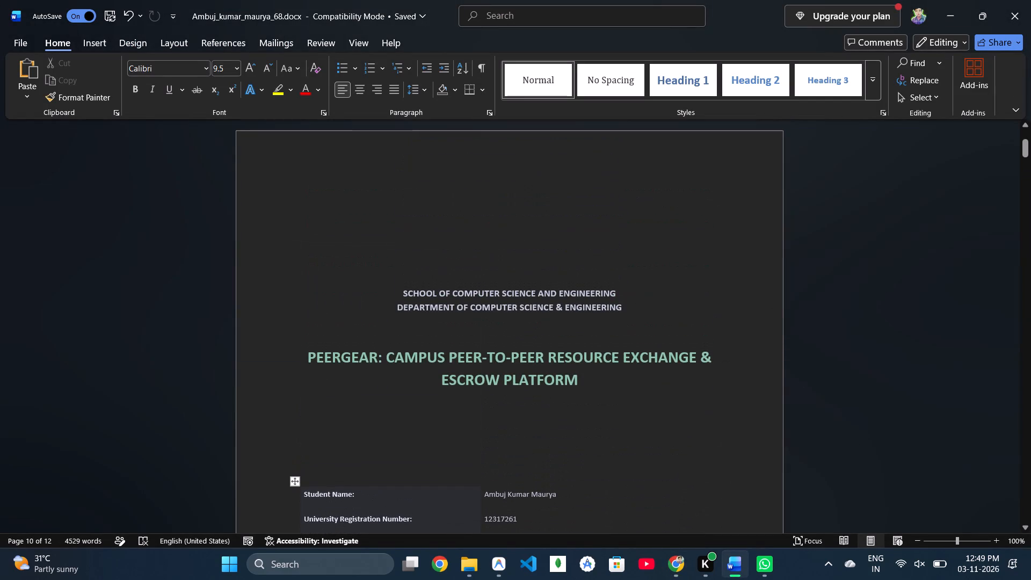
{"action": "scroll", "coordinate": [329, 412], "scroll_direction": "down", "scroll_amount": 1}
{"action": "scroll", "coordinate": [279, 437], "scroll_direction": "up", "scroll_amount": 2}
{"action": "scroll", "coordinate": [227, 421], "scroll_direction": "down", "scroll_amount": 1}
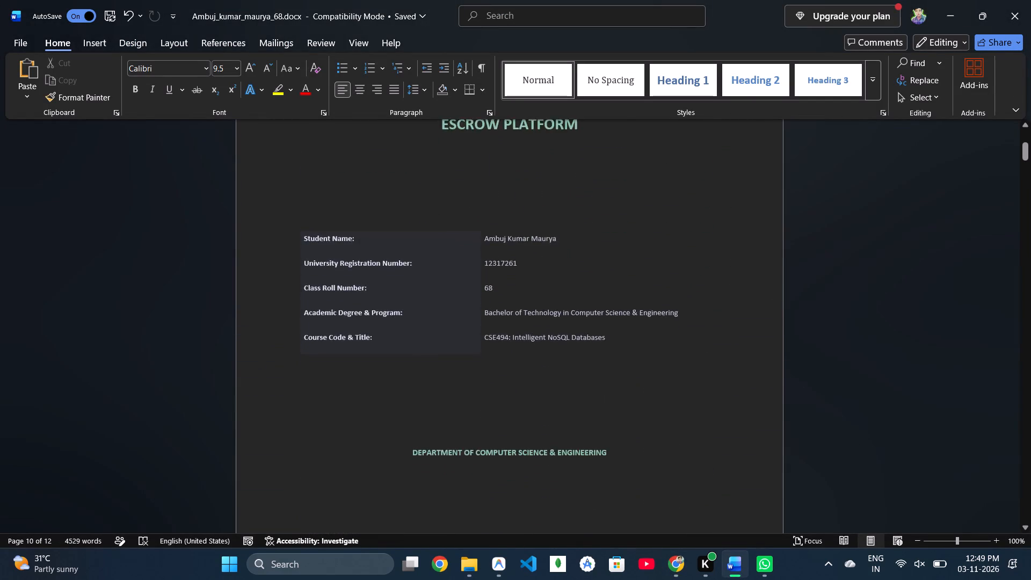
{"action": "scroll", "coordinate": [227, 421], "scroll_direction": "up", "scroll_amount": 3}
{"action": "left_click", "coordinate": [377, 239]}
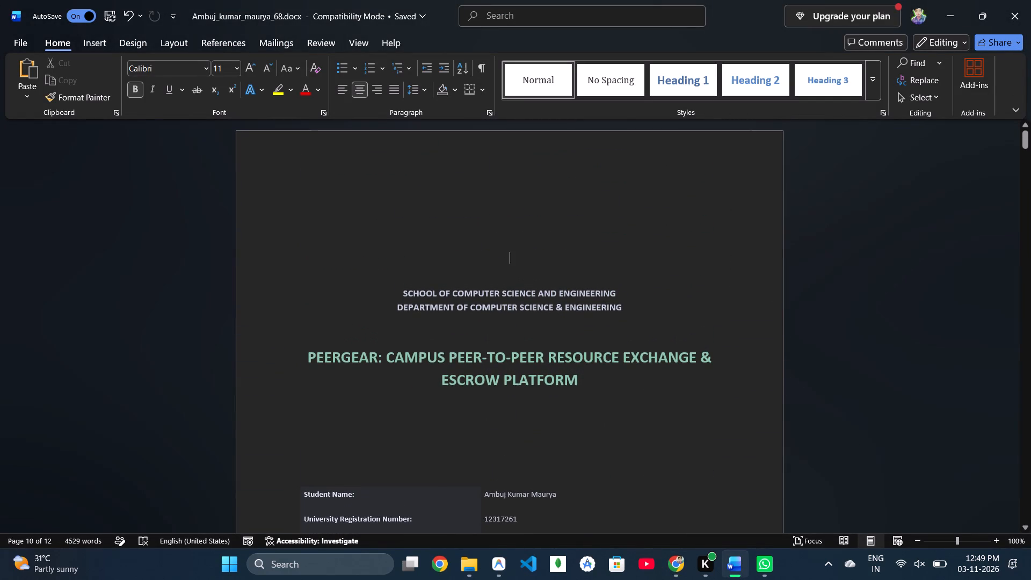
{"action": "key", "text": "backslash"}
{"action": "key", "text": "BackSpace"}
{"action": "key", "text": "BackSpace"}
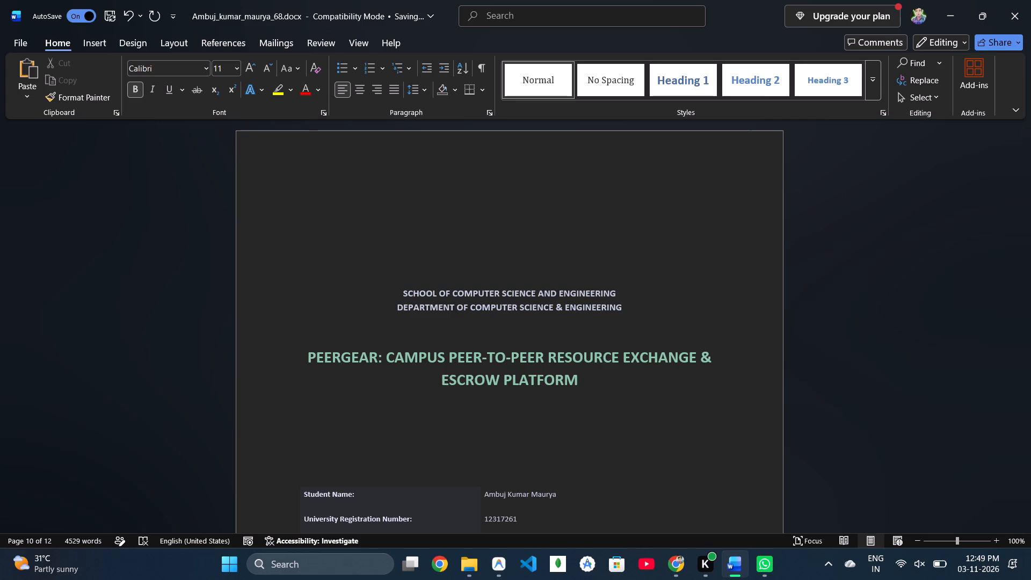
Set the two-line school and department heading on the cover page to font size 14.
{"action": "left_click_drag", "start_coordinate": [641, 308], "coordinate": [629, 305]}
{"action": "left_click", "coordinate": [415, 249]}
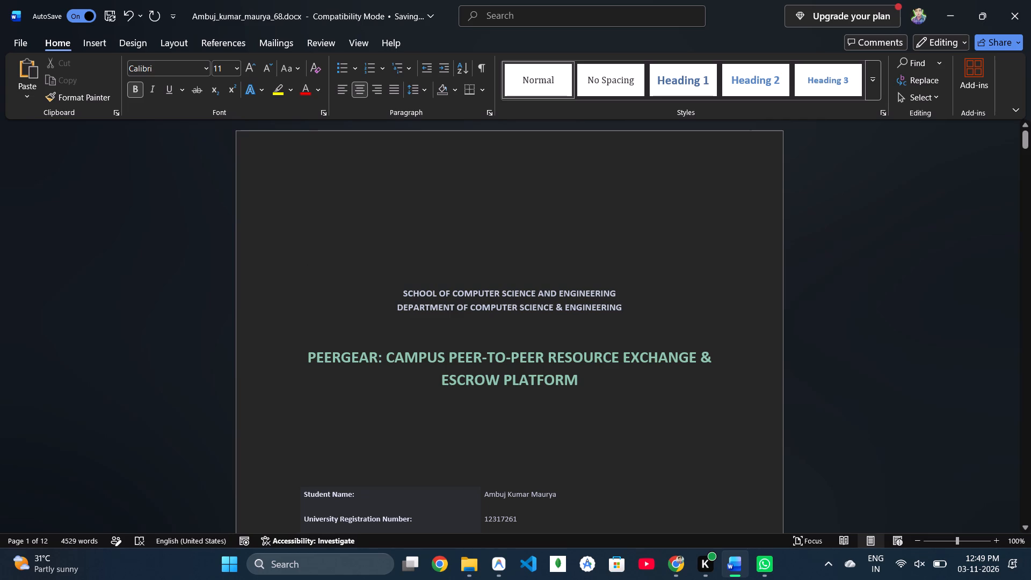
{"action": "left_click_drag", "start_coordinate": [622, 305], "coordinate": [538, 305]}
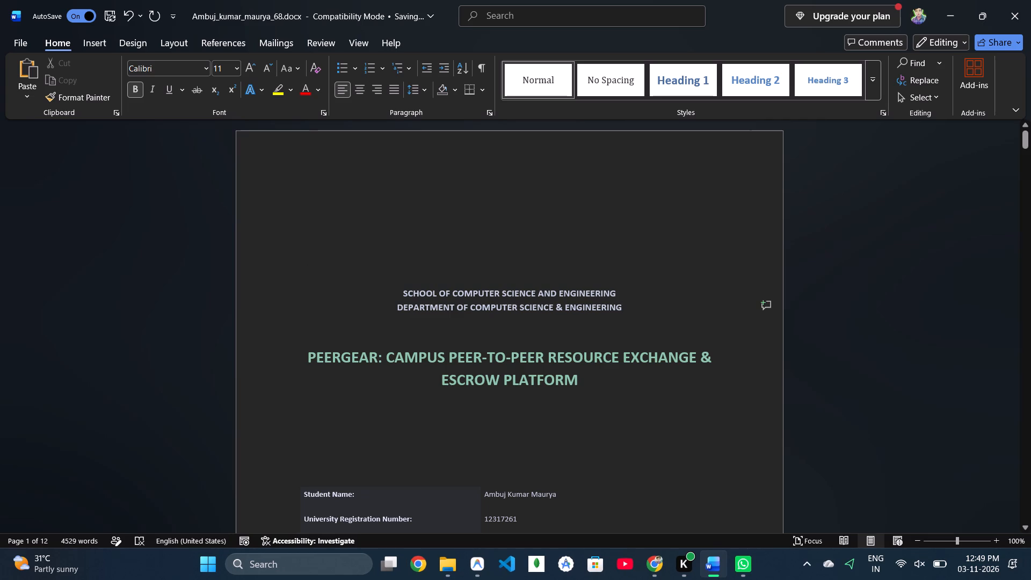
{"action": "left_click_drag", "start_coordinate": [538, 305], "coordinate": [418, 295]}
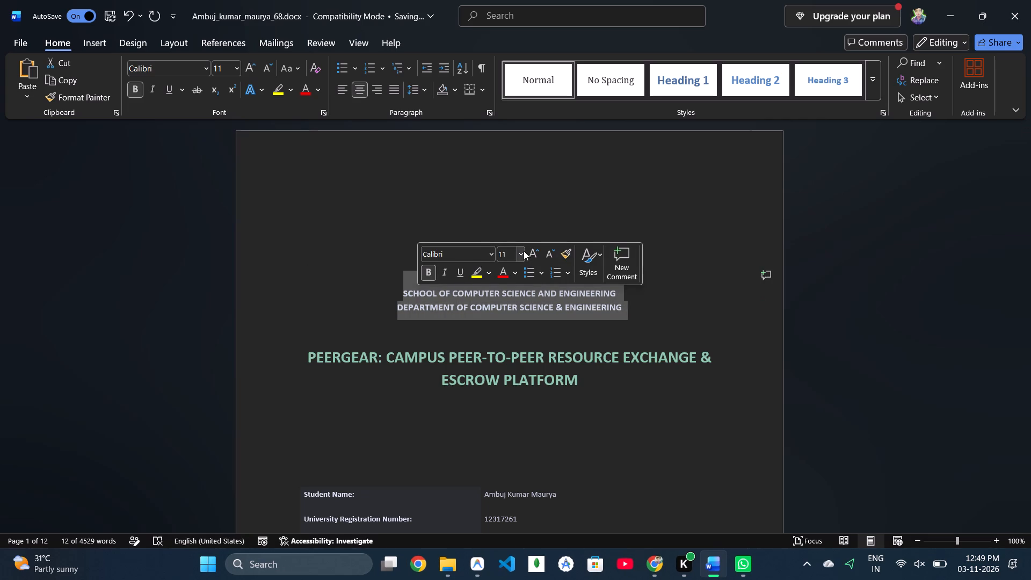
{"action": "left_click", "coordinate": [524, 251]}
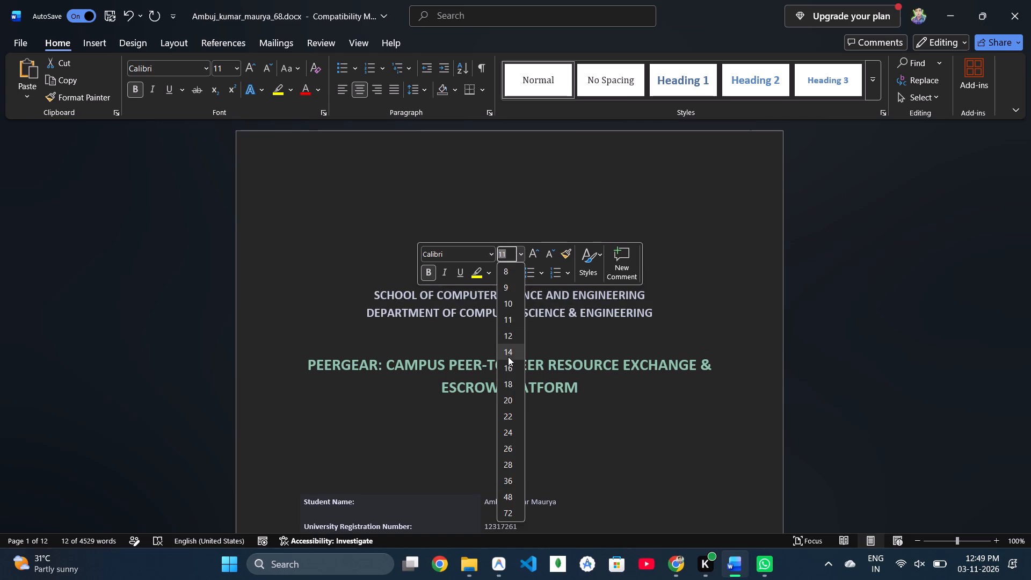
{"action": "left_click", "coordinate": [507, 347]}
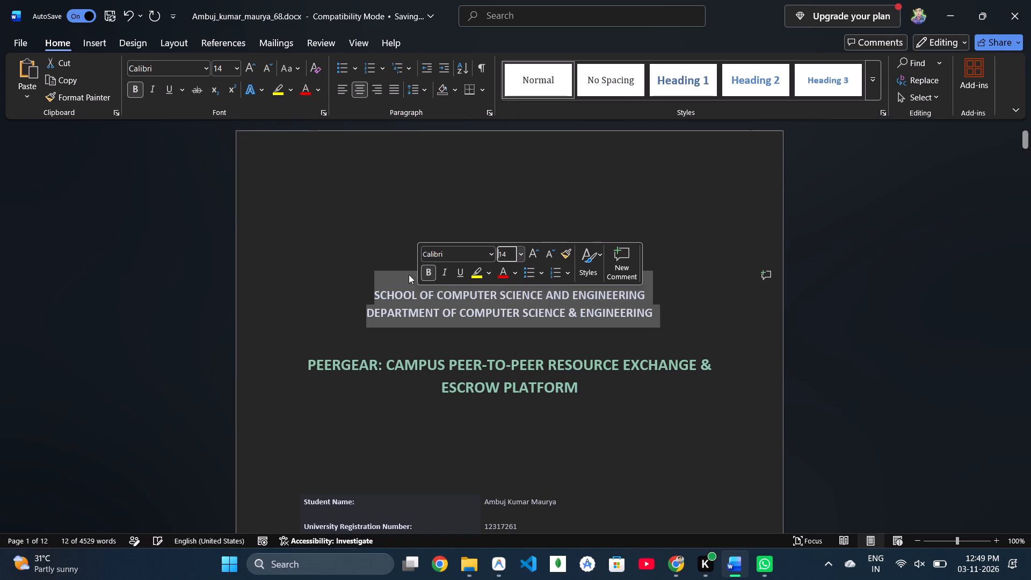
Delete the blank space directly above the school and department heading on the cover page.
{"action": "left_click", "coordinate": [384, 255]}
{"action": "key", "text": "BackSpace"}
{"action": "key", "text": "BackSpace"}
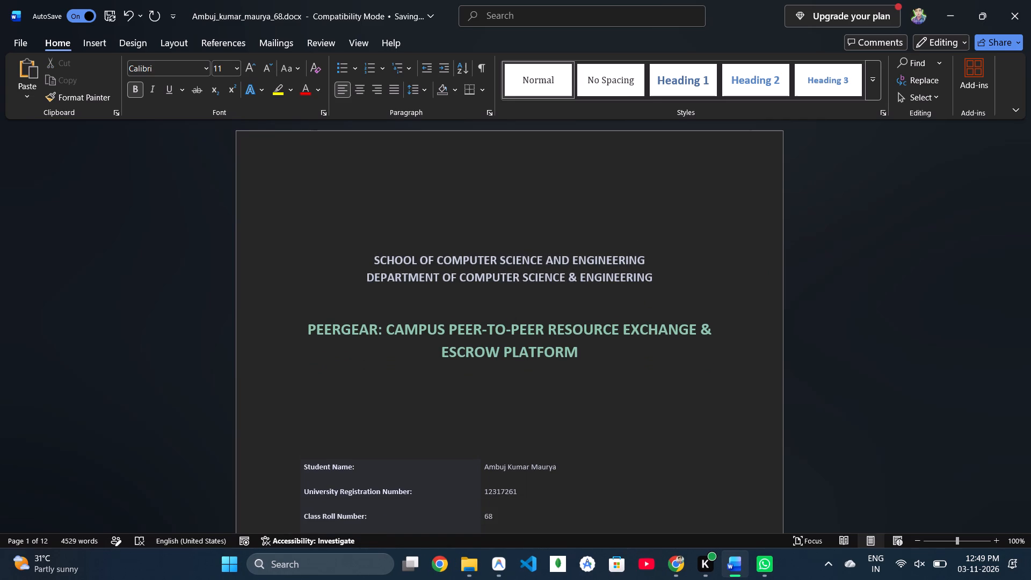
Set all the text in the student details table on the cover page to font size 11.
{"action": "scroll", "coordinate": [384, 255], "scroll_direction": "down", "scroll_amount": 2}
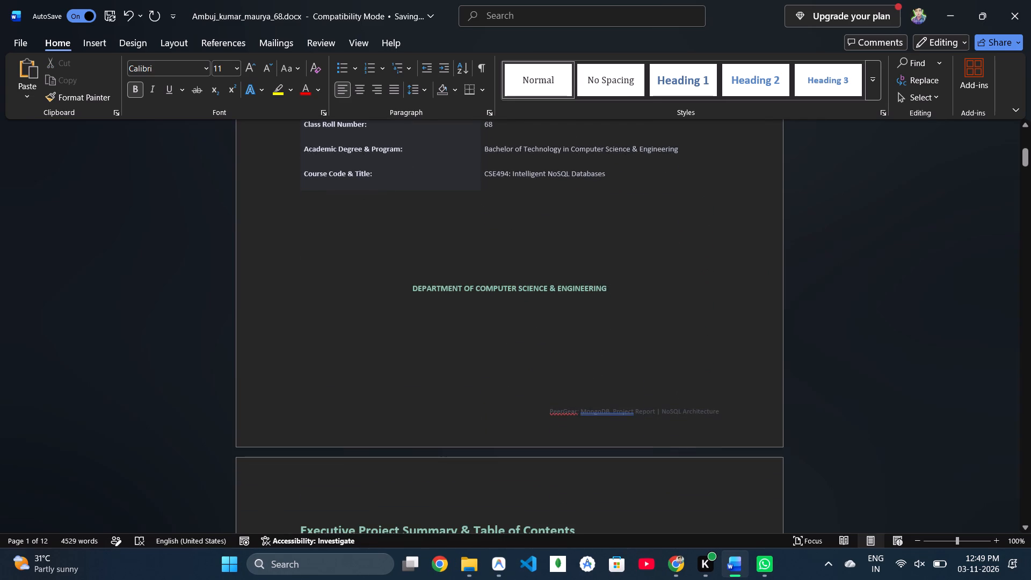
{"action": "scroll", "coordinate": [384, 255], "scroll_direction": "up", "scroll_amount": 1}
{"action": "left_click_drag", "start_coordinate": [620, 444], "coordinate": [313, 340]}
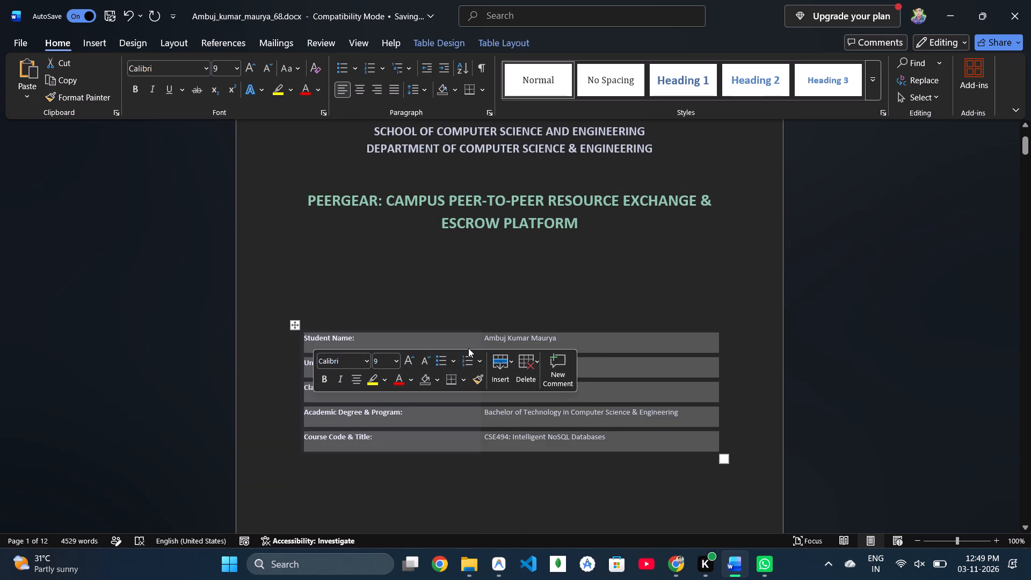
{"action": "left_click", "coordinate": [396, 365]}
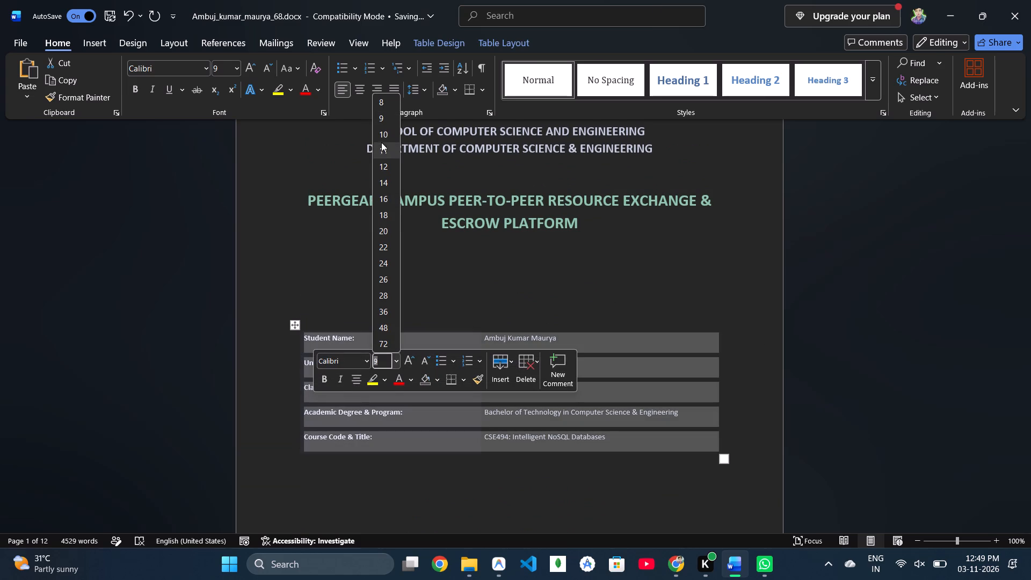
{"action": "left_click", "coordinate": [383, 151]}
{"action": "left_click", "coordinate": [433, 319]}
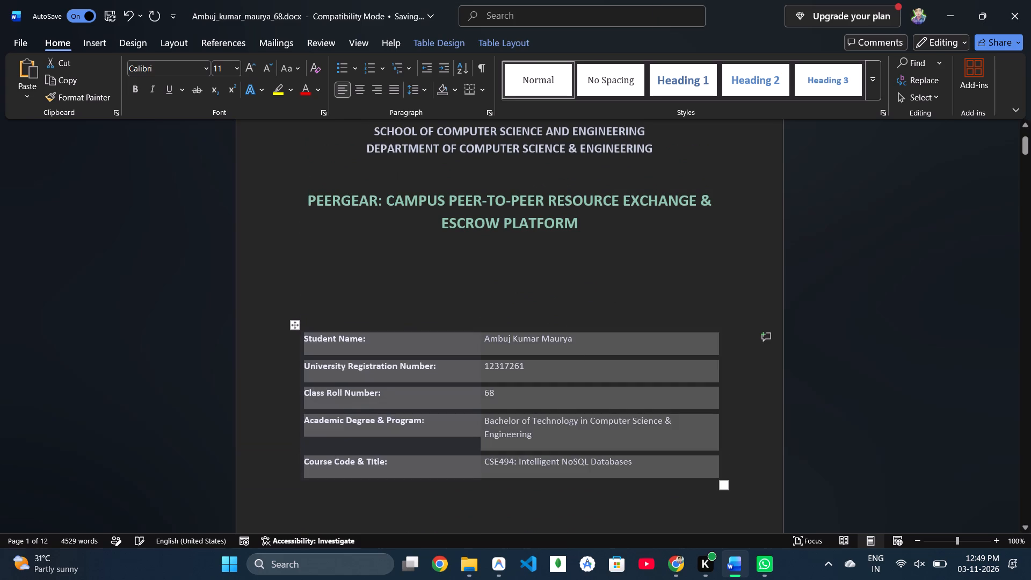
Examine the report's layout and footers from the cover page through to the last page.
{"action": "scroll", "coordinate": [328, 267], "scroll_direction": "up", "scroll_amount": 4}
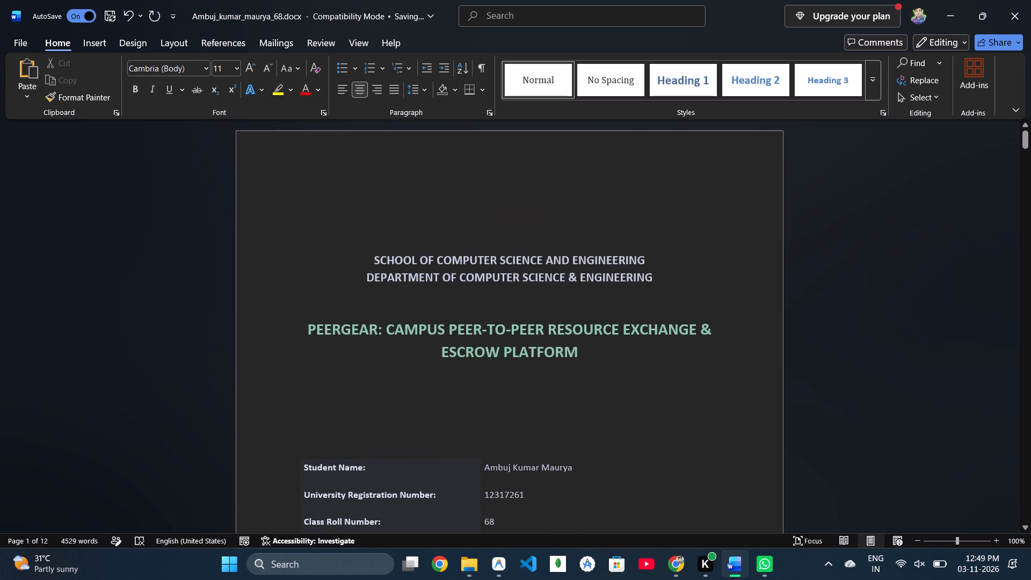
{"action": "scroll", "coordinate": [291, 272], "scroll_direction": "down", "scroll_amount": 1}
{"action": "scroll", "coordinate": [291, 272], "scroll_direction": "up", "scroll_amount": 5}
{"action": "scroll", "coordinate": [291, 272], "scroll_direction": "down", "scroll_amount": 1}
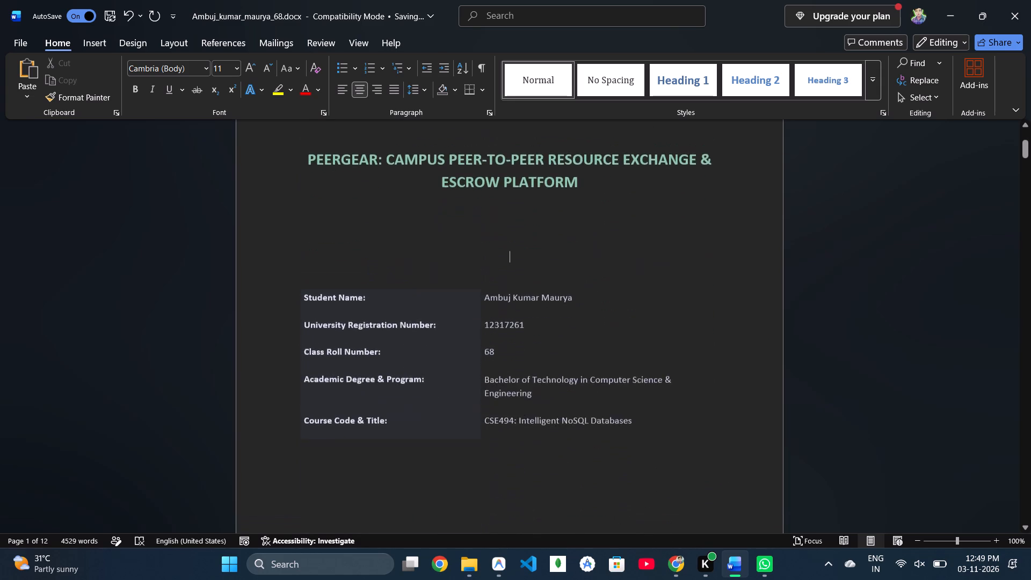
{"action": "scroll", "coordinate": [291, 272], "scroll_direction": "down", "scroll_amount": 3}
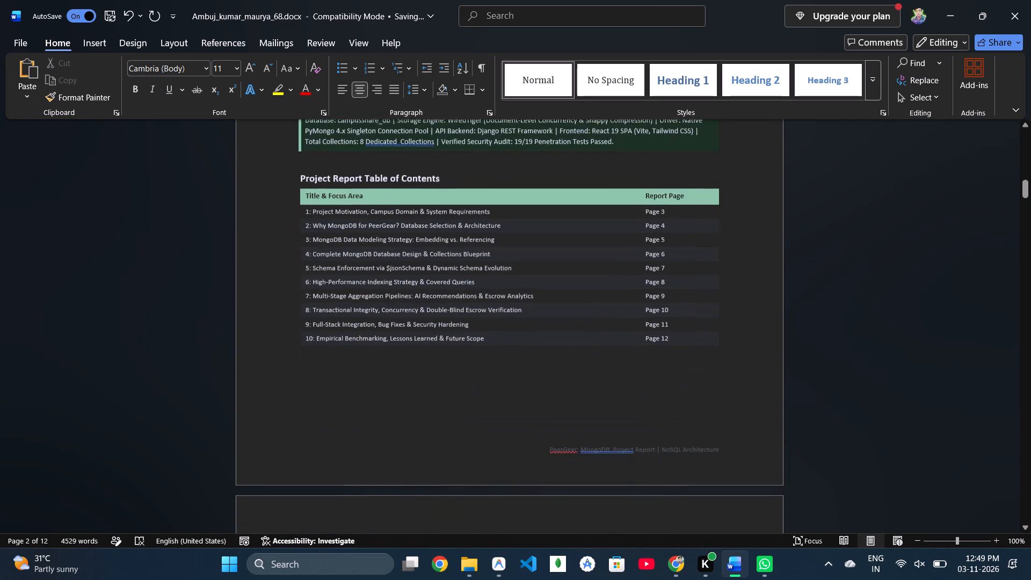
{"action": "scroll", "coordinate": [291, 272], "scroll_direction": "down", "scroll_amount": 2}
{"action": "scroll", "coordinate": [291, 272], "scroll_direction": "up", "scroll_amount": 3}
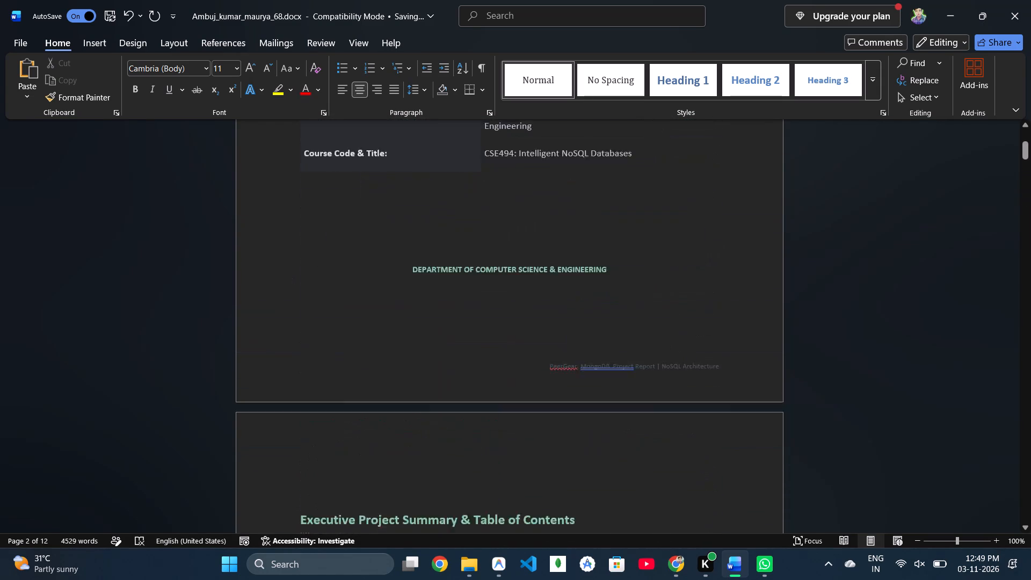
{"action": "scroll", "coordinate": [291, 272], "scroll_direction": "down", "scroll_amount": 1}
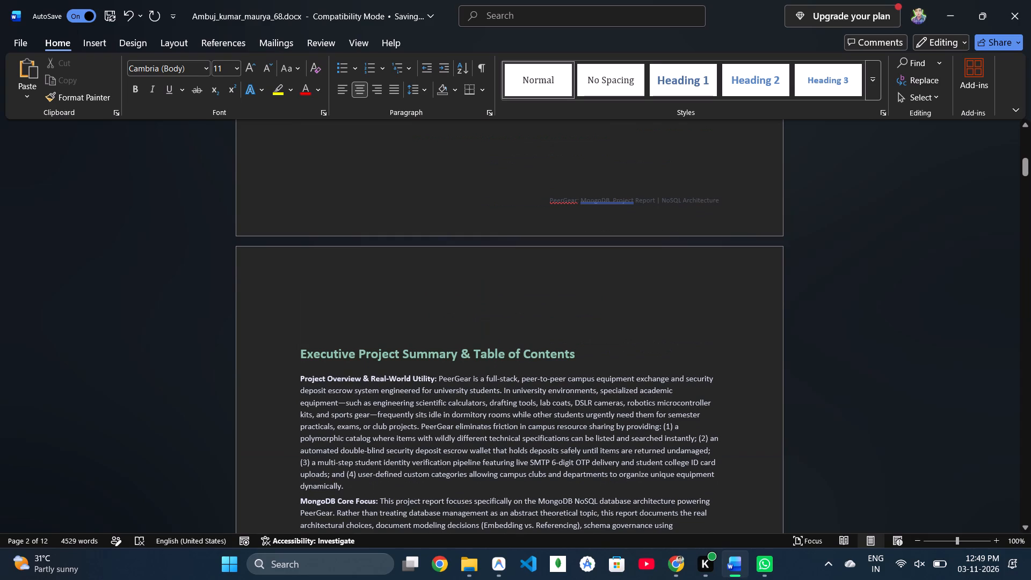
{"action": "scroll", "coordinate": [291, 272], "scroll_direction": "down", "scroll_amount": 3}
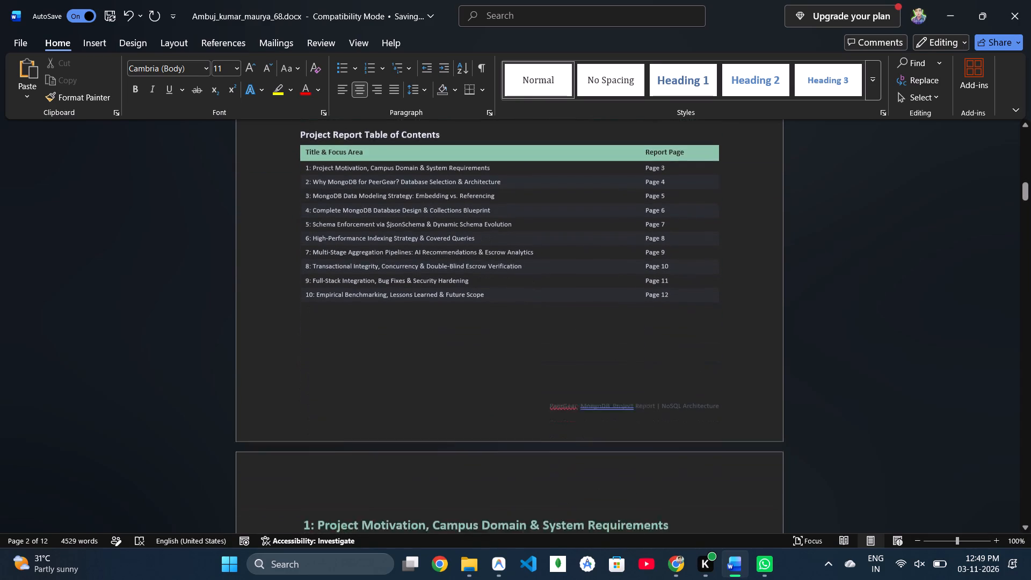
{"action": "scroll", "coordinate": [291, 272], "scroll_direction": "down", "scroll_amount": 3}
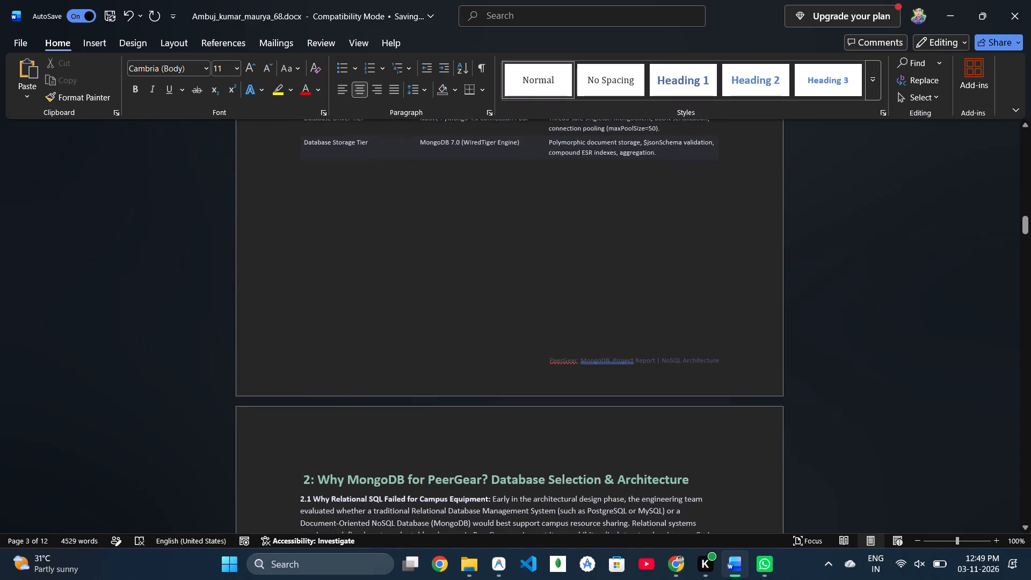
{"action": "scroll", "coordinate": [291, 272], "scroll_direction": "down", "scroll_amount": 4}
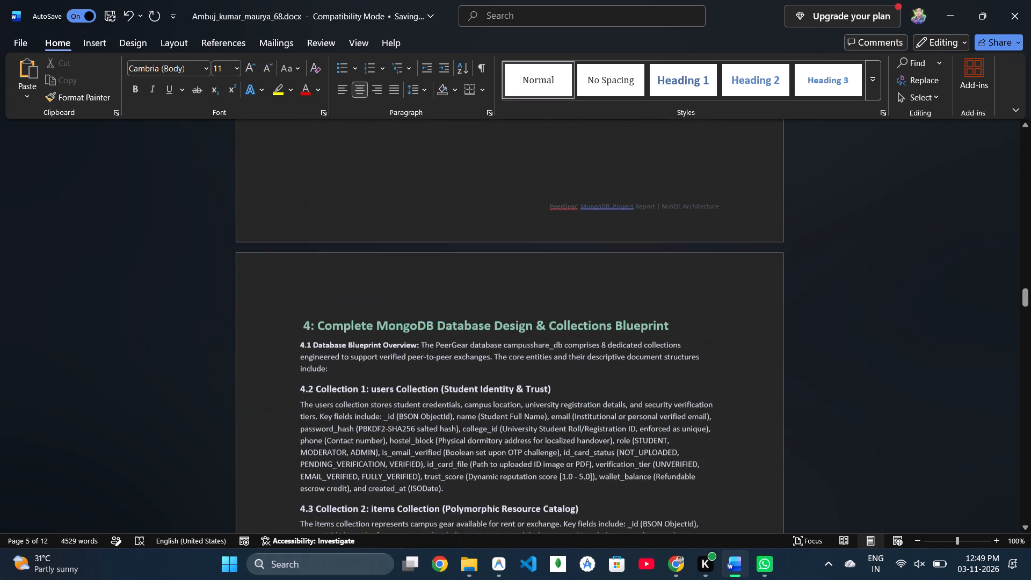
{"action": "scroll", "coordinate": [291, 272], "scroll_direction": "down", "scroll_amount": 7}
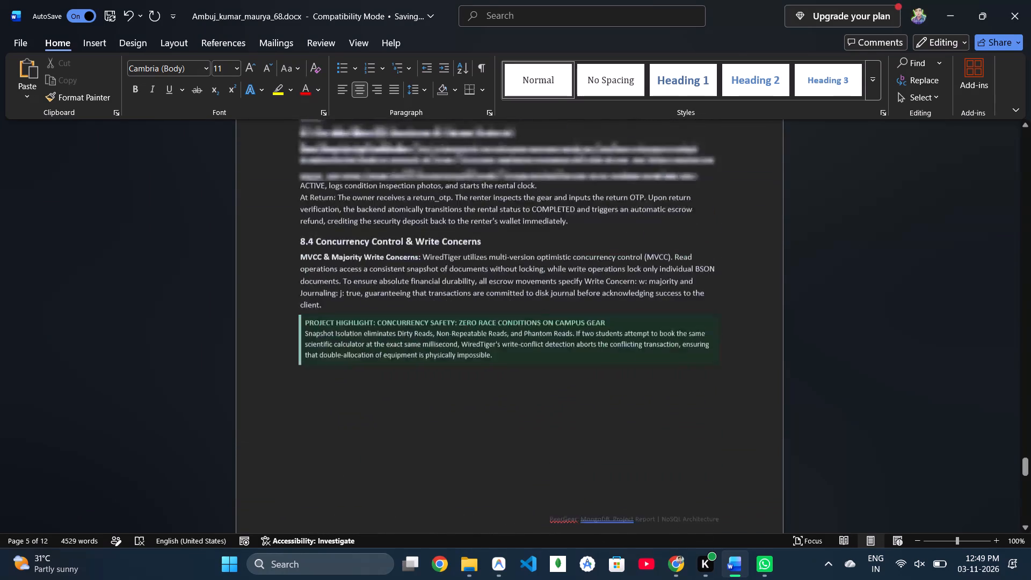
{"action": "scroll", "coordinate": [291, 272], "scroll_direction": "down", "scroll_amount": 20}
{"action": "scroll", "coordinate": [291, 272], "scroll_direction": "down", "scroll_amount": 5}
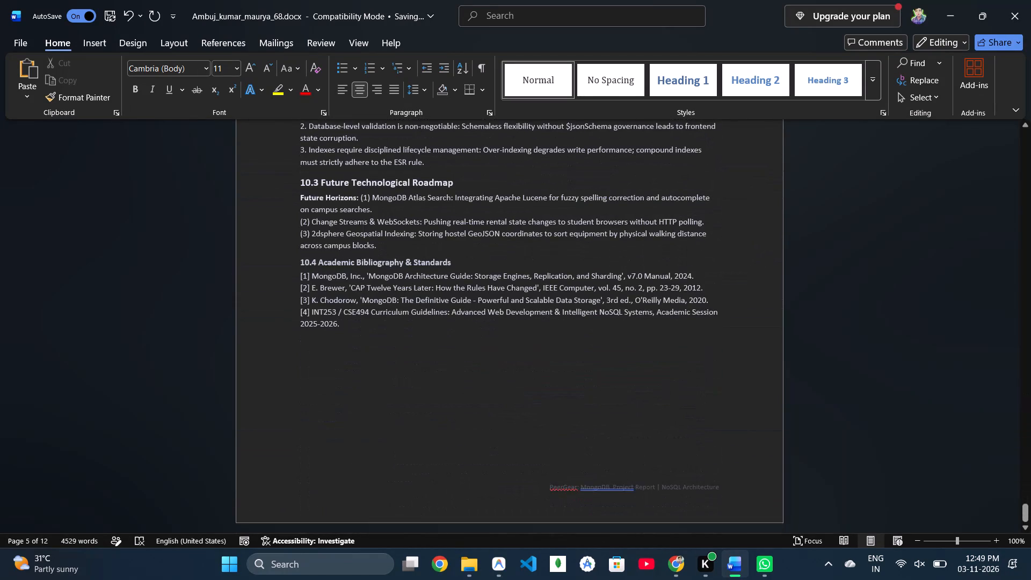
Start a PDF export of the report into the Downloads folder and delete the previously exported report PDF there.
{"action": "left_click", "coordinate": [20, 37]}
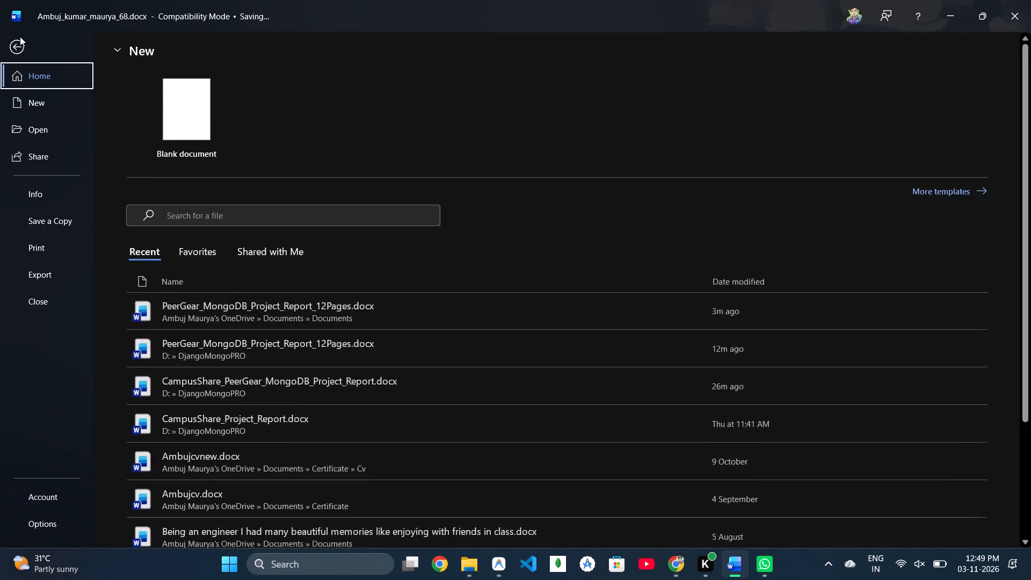
{"action": "left_click", "coordinate": [51, 269]}
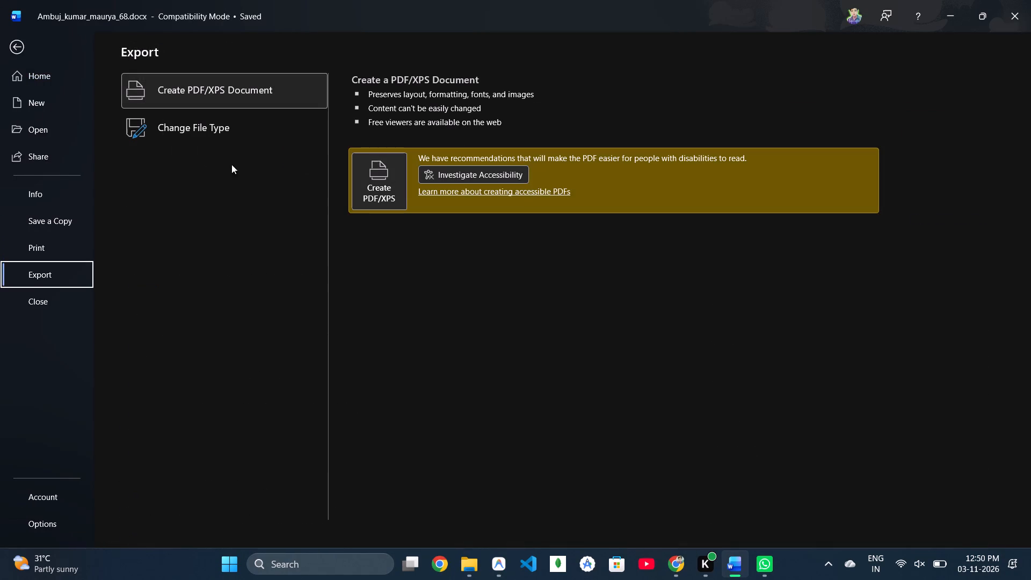
{"action": "left_click", "coordinate": [382, 192]}
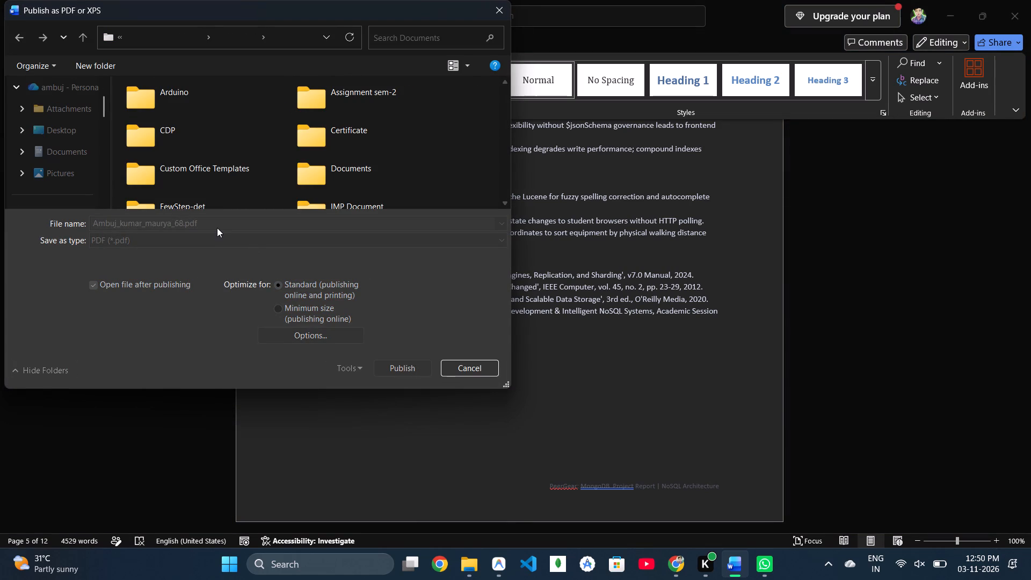
{"action": "scroll", "coordinate": [68, 140], "scroll_direction": "up", "scroll_amount": 1}
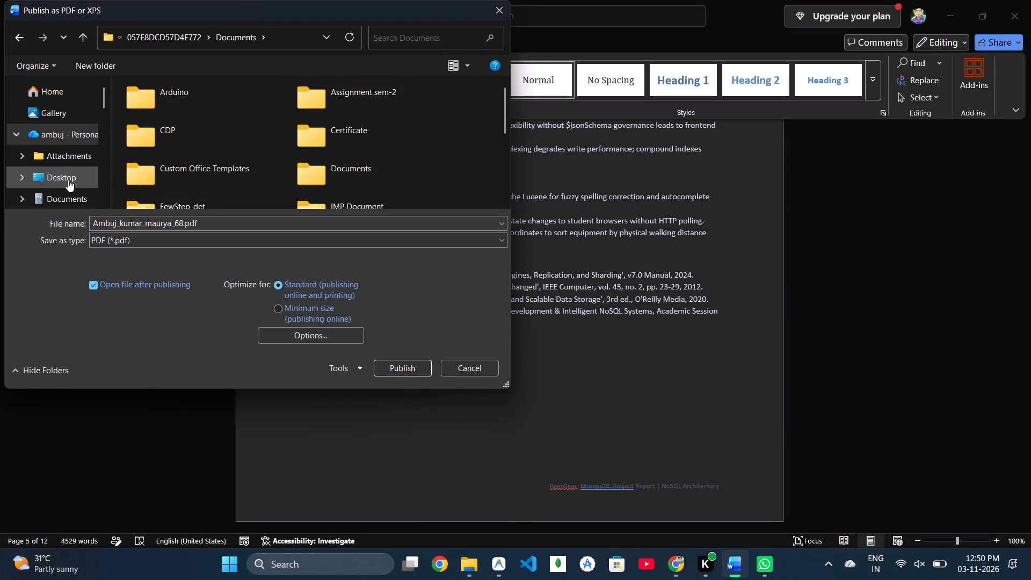
{"action": "scroll", "coordinate": [67, 146], "scroll_direction": "down", "scroll_amount": 1}
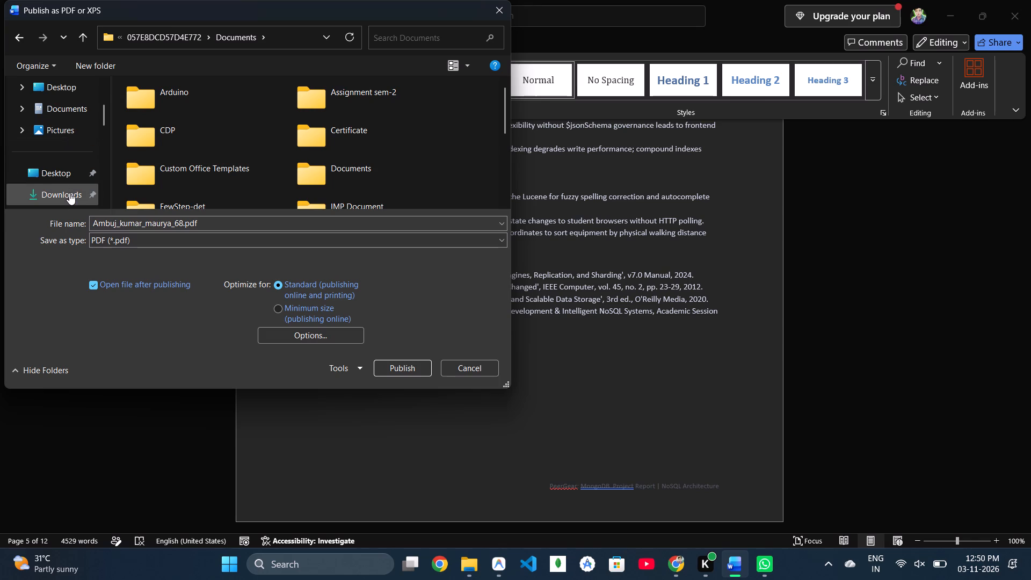
{"action": "left_click", "coordinate": [69, 193]}
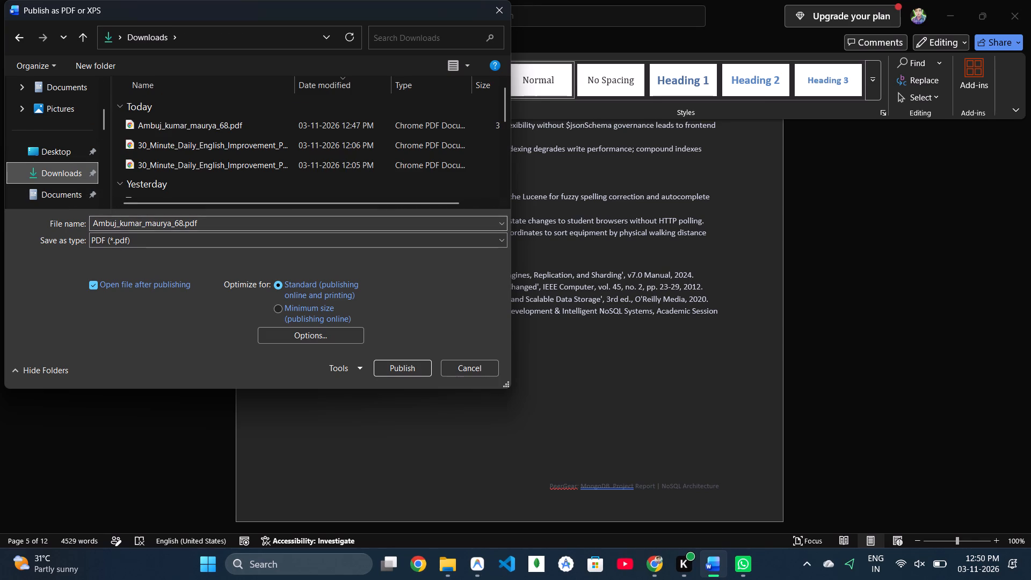
{"action": "left_click", "coordinate": [201, 124]}
{"action": "key", "text": "Delete"}
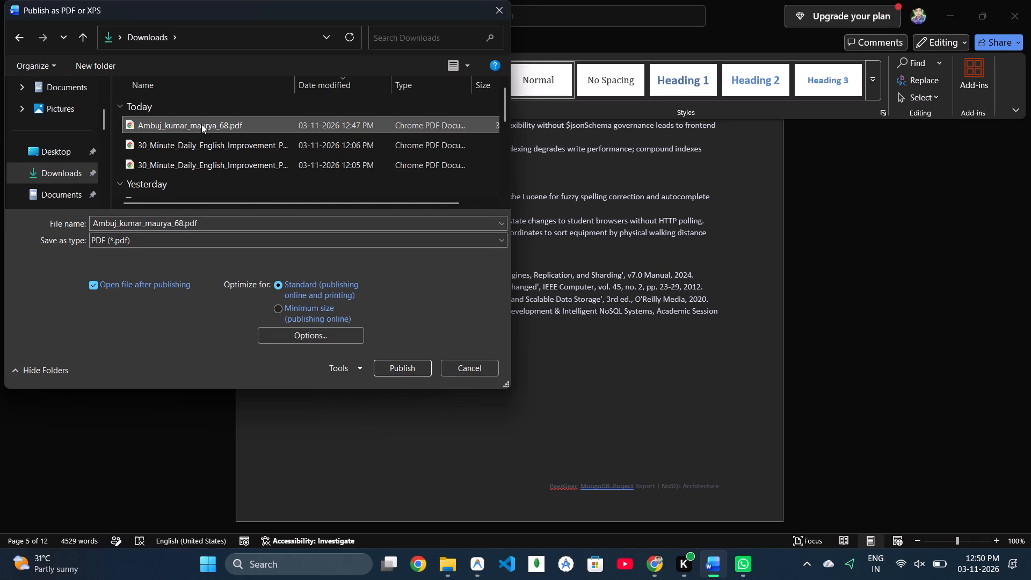
Publish the report as a PDF in Downloads under the suggested file name, replacing any existing copy.
{"action": "left_click", "coordinate": [213, 222]}
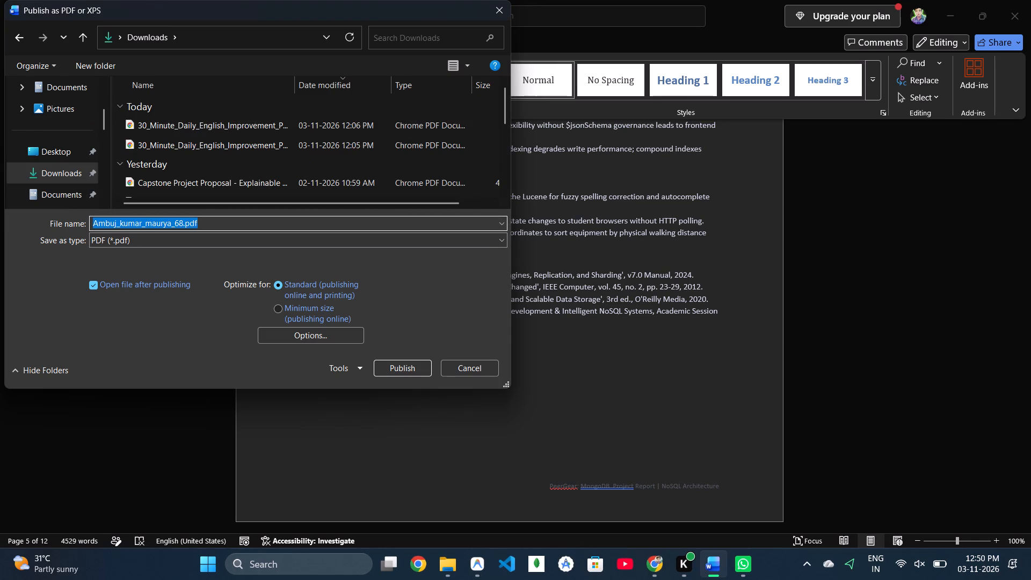
{"action": "left_click", "coordinate": [213, 222]}
{"action": "key", "text": "Return"}
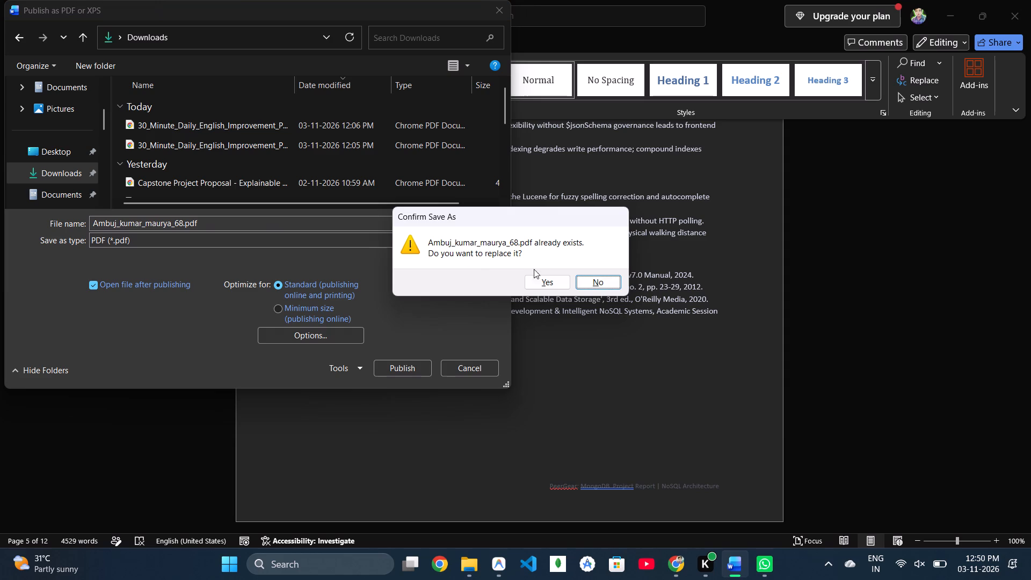
{"action": "left_click", "coordinate": [550, 279]}
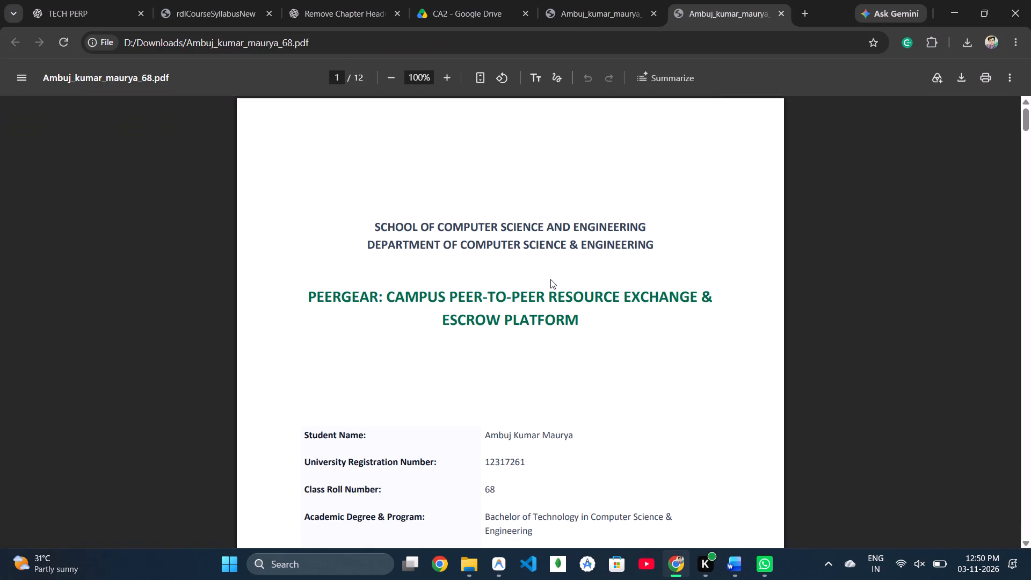
Examine the newly exported PDF in Chrome from the cover page through page 12.
{"action": "scroll", "coordinate": [333, 253], "scroll_direction": "up", "scroll_amount": 2}
{"action": "scroll", "coordinate": [284, 293], "scroll_direction": "down", "scroll_amount": 1}
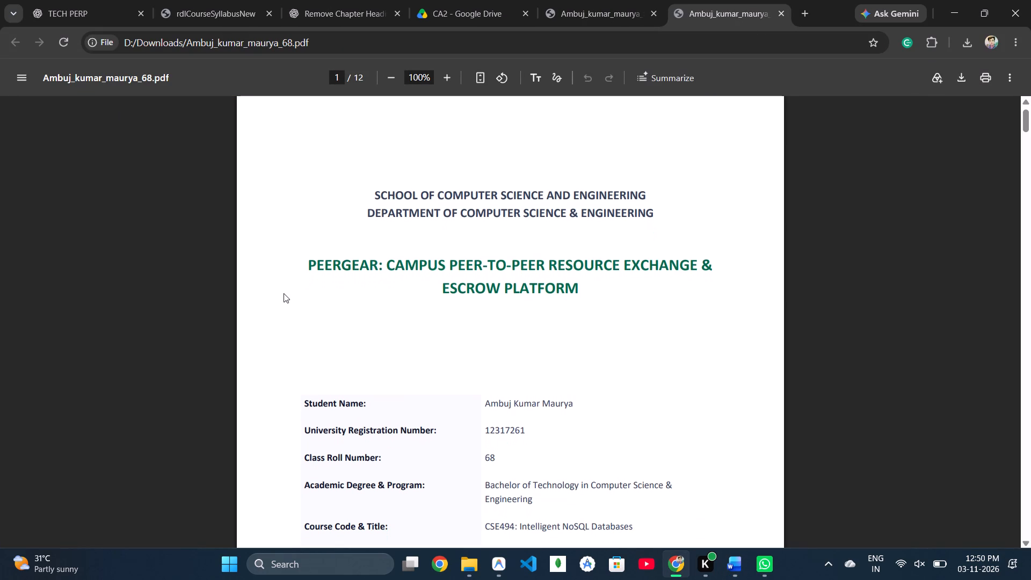
{"action": "scroll", "coordinate": [284, 293], "scroll_direction": "down", "scroll_amount": 3}
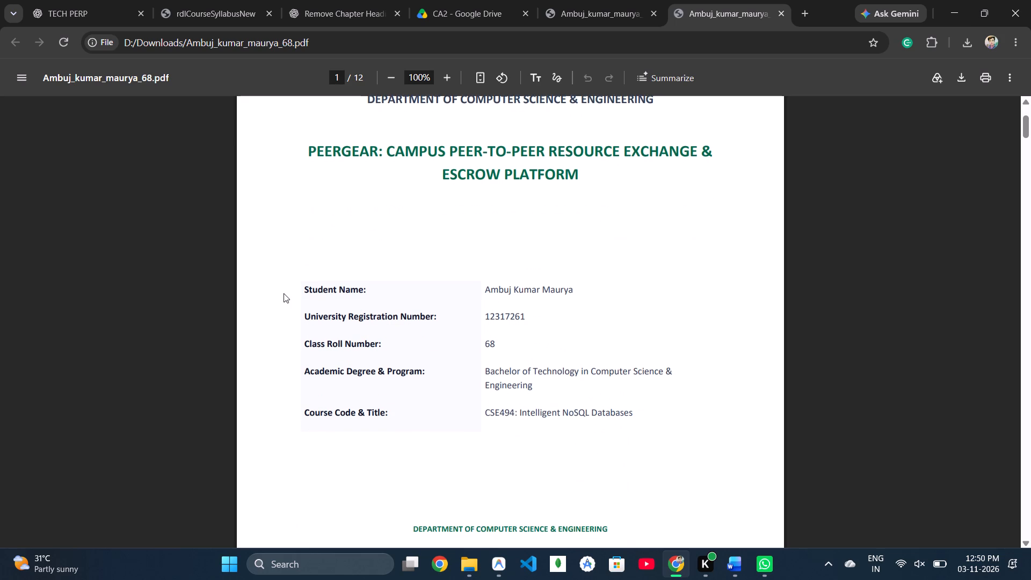
{"action": "scroll", "coordinate": [284, 293], "scroll_direction": "down", "scroll_amount": 4}
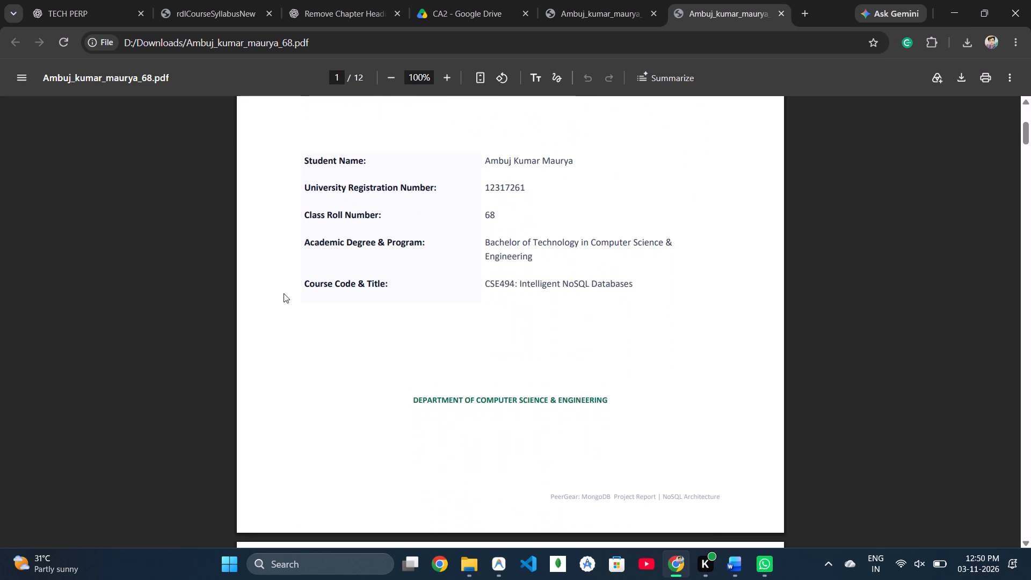
{"action": "scroll", "coordinate": [284, 293], "scroll_direction": "down", "scroll_amount": 4}
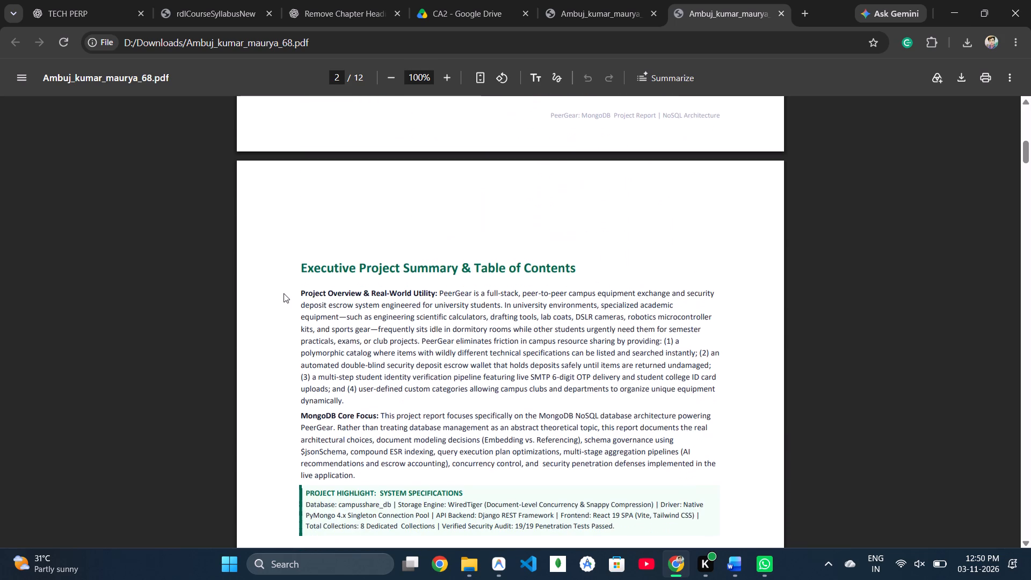
{"action": "scroll", "coordinate": [284, 293], "scroll_direction": "down", "scroll_amount": 5}
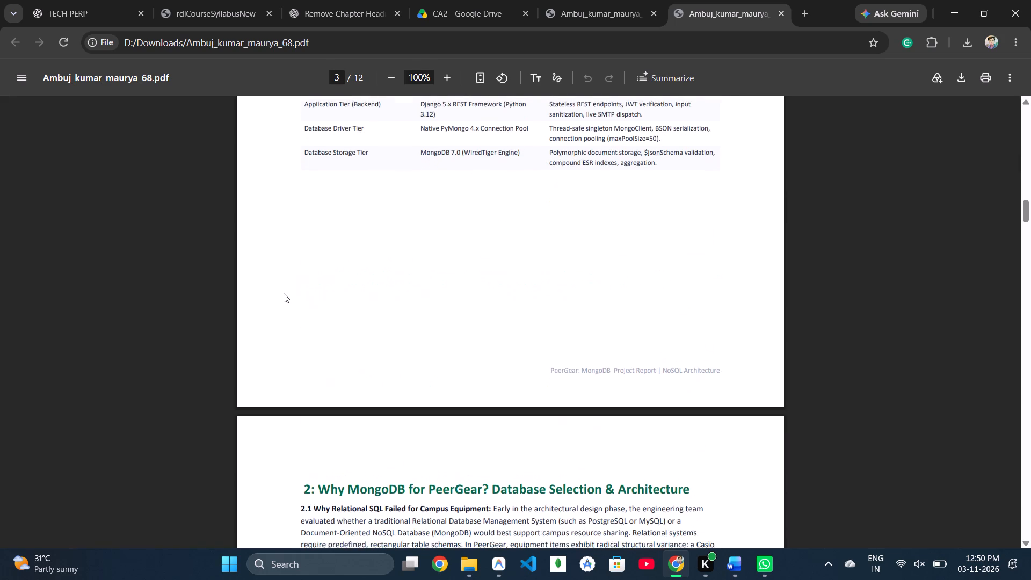
{"action": "scroll", "coordinate": [284, 293], "scroll_direction": "down", "scroll_amount": 8}
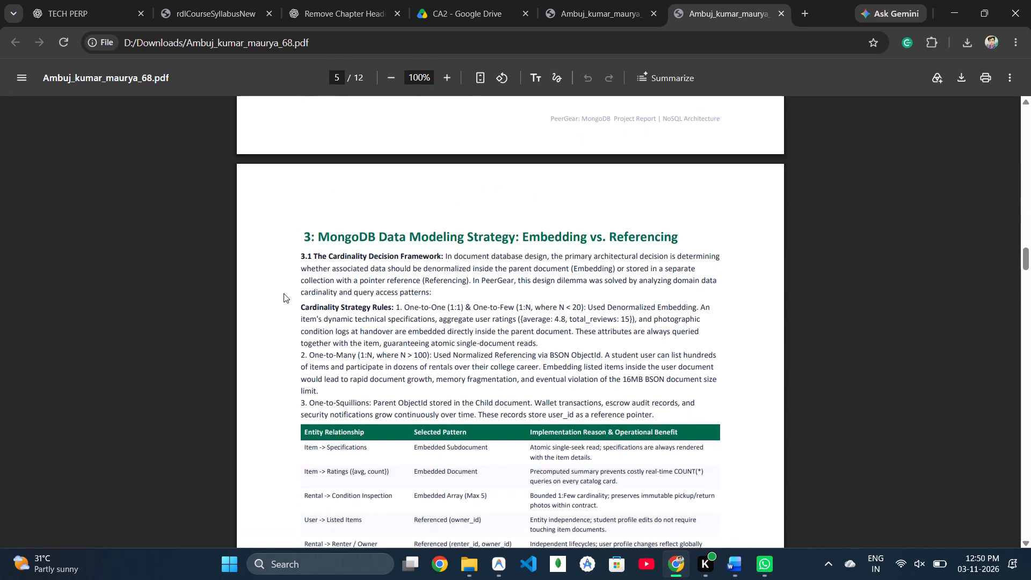
{"action": "scroll", "coordinate": [284, 293], "scroll_direction": "down", "scroll_amount": 6}
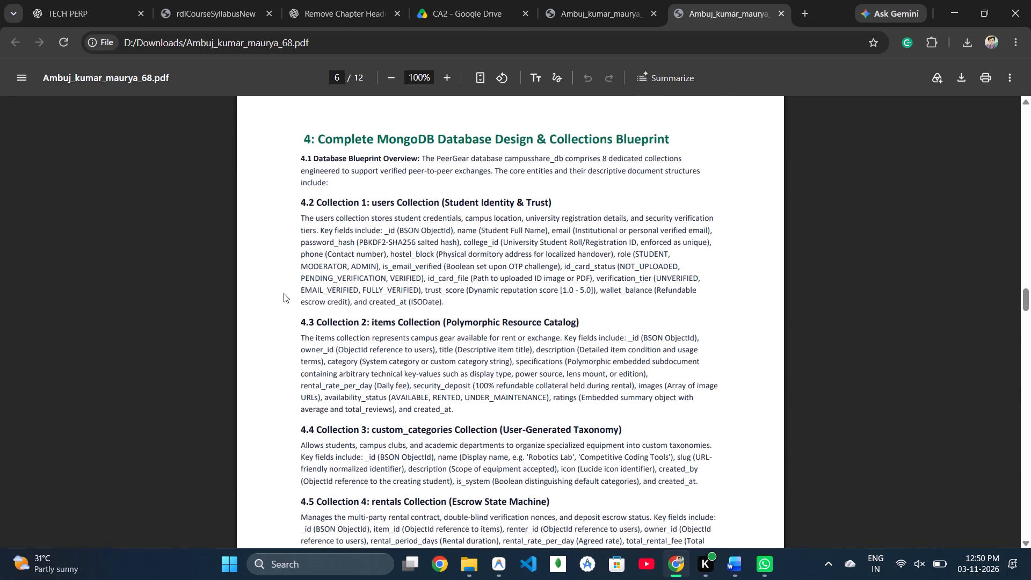
{"action": "scroll", "coordinate": [284, 293], "scroll_direction": "down", "scroll_amount": 10}
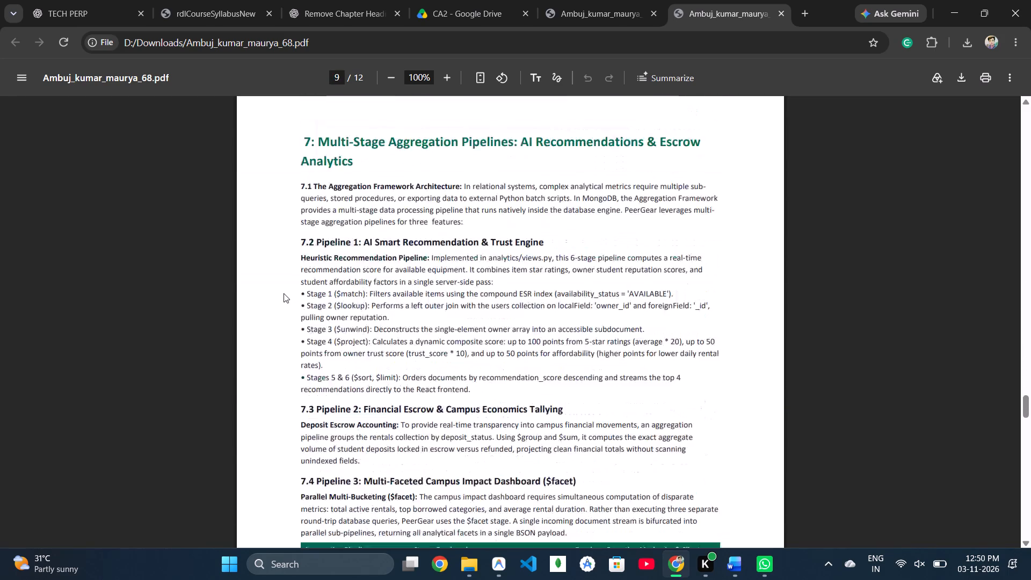
{"action": "scroll", "coordinate": [284, 293], "scroll_direction": "down", "scroll_amount": 9}
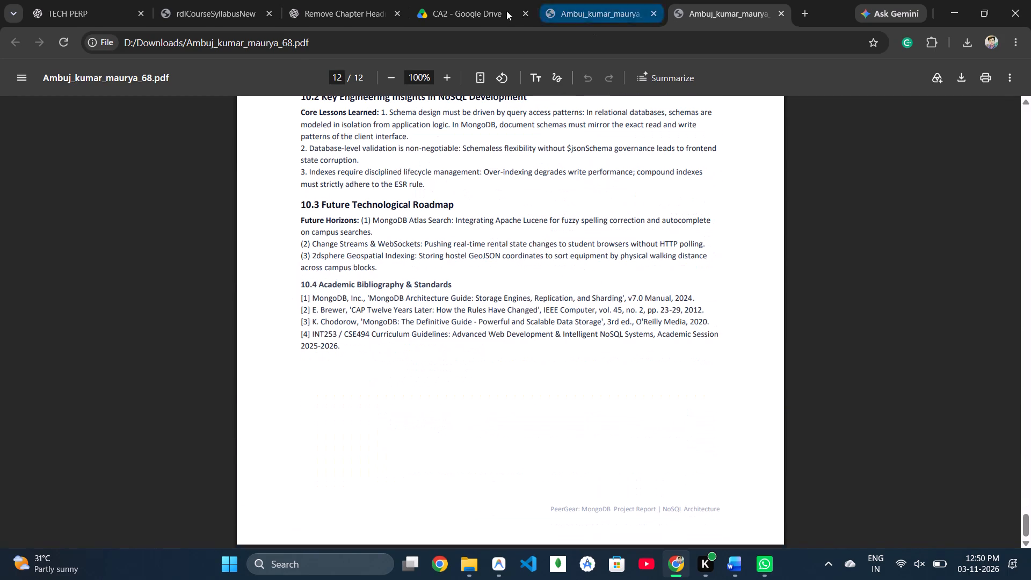
Upload the newly exported report PDF from Downloads to the CA2 folder in Google Drive.
{"action": "left_click", "coordinate": [493, 11]}
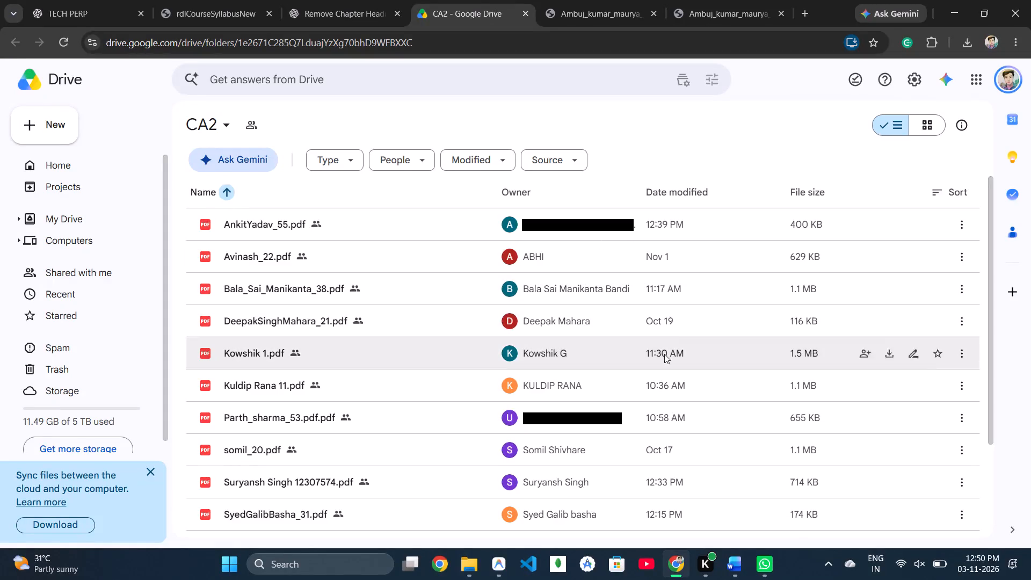
{"action": "left_click", "coordinate": [46, 133]}
{"action": "left_click", "coordinate": [77, 156]}
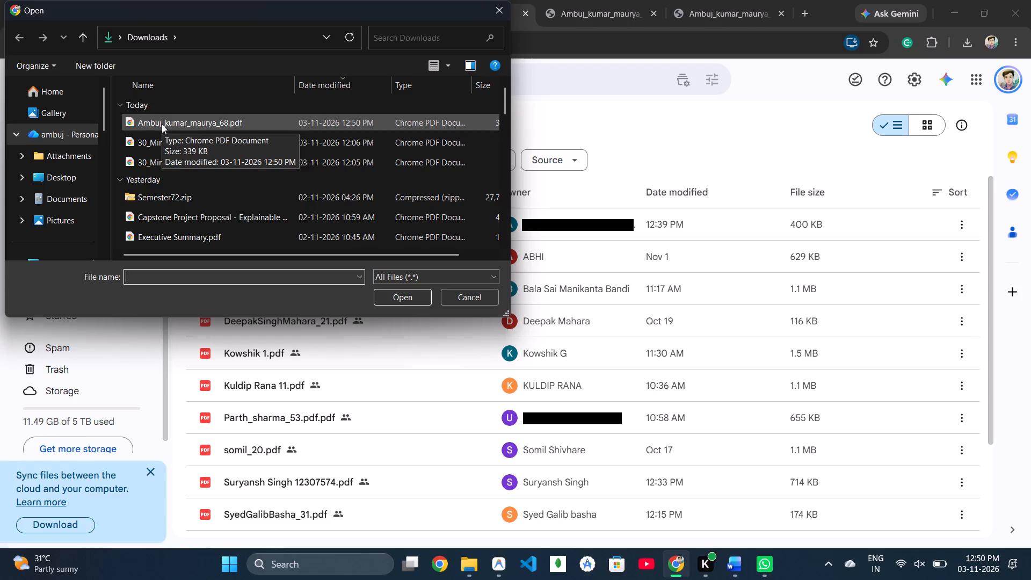
{"action": "double_click", "coordinate": [162, 124]}
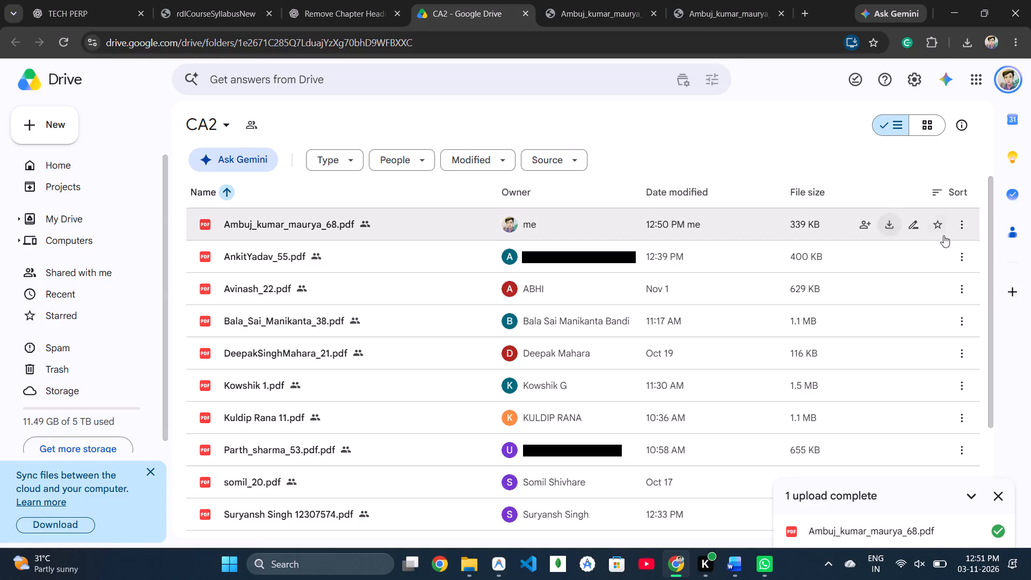
Review the uploaded report's sharing settings, including people with access and general link access, and leave them without making changes.
{"action": "left_click", "coordinate": [963, 235]}
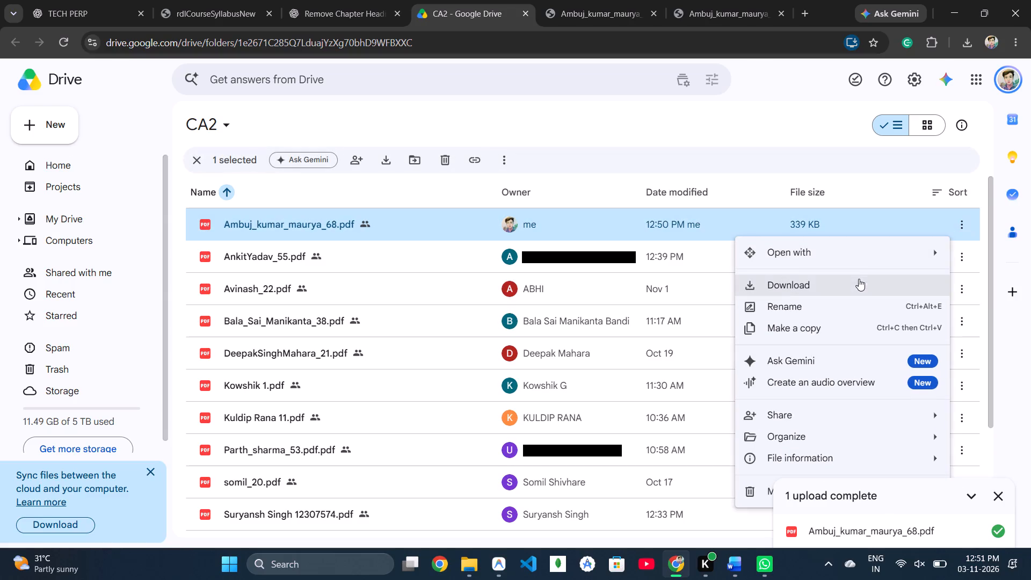
{"action": "left_click", "coordinate": [862, 226]}
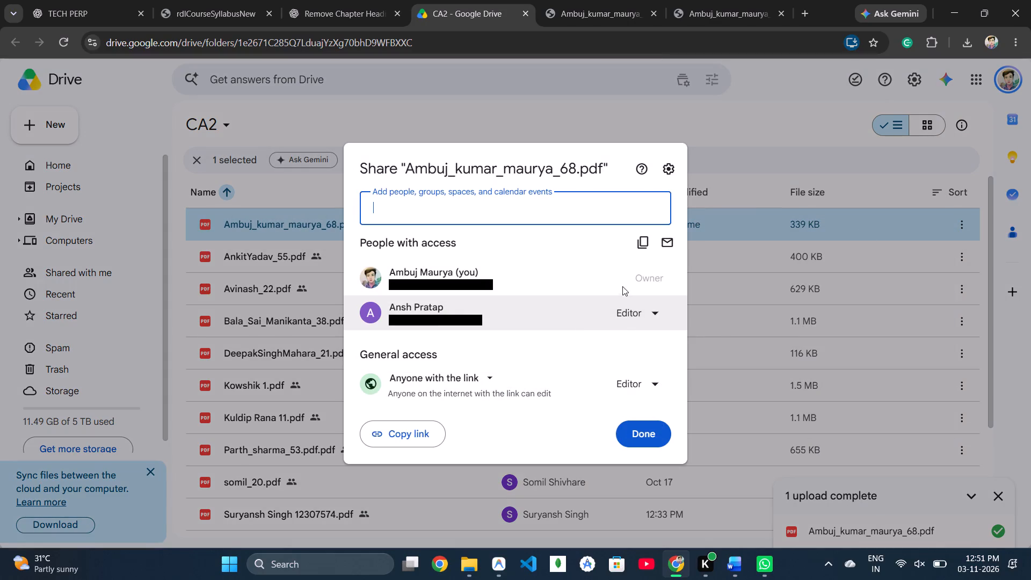
{"action": "left_click", "coordinate": [503, 302]}
{"action": "left_click", "coordinate": [503, 302]}
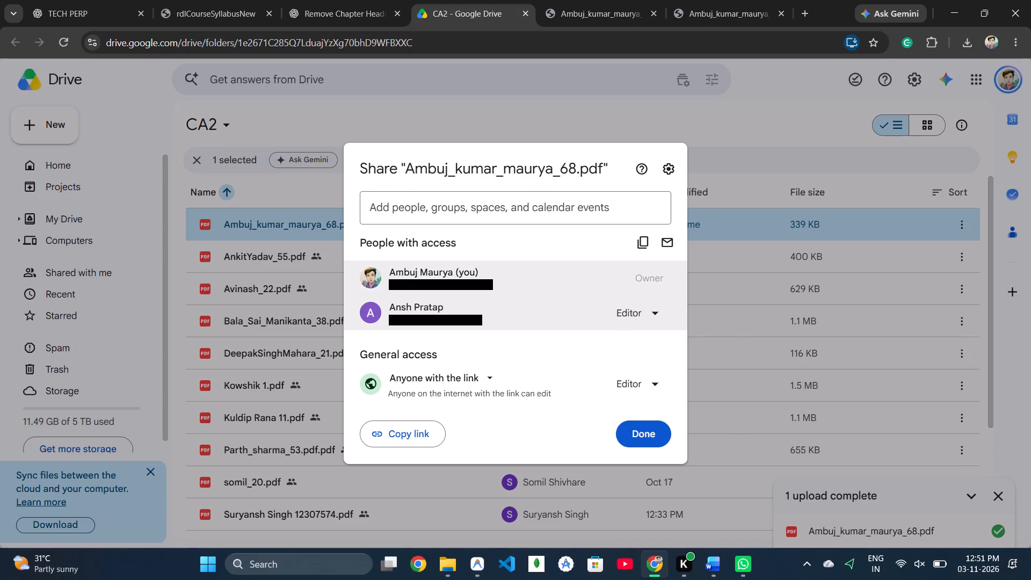
{"action": "left_click", "coordinate": [485, 282]}
{"action": "left_click", "coordinate": [525, 275]}
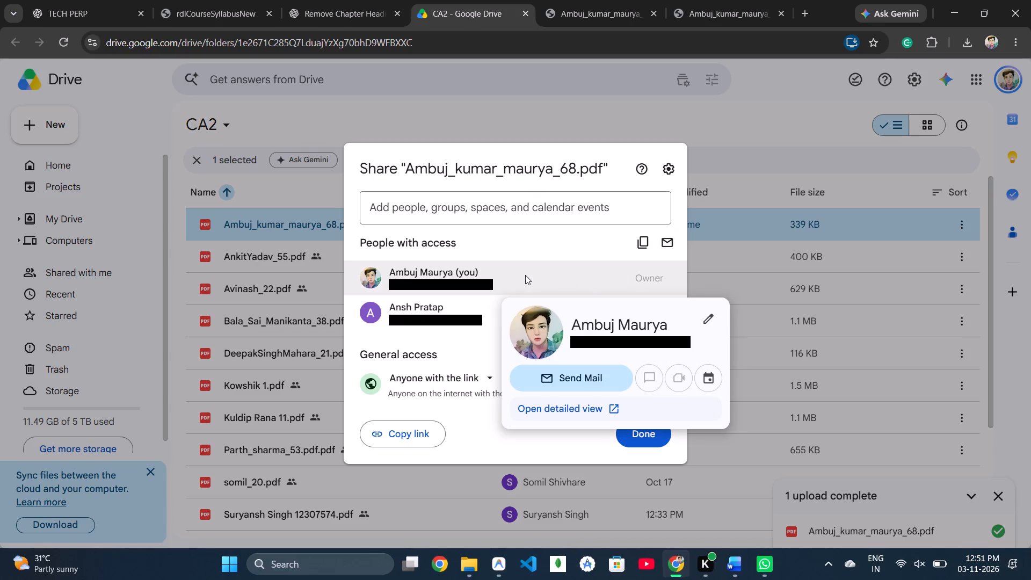
{"action": "left_click", "coordinate": [467, 354]}
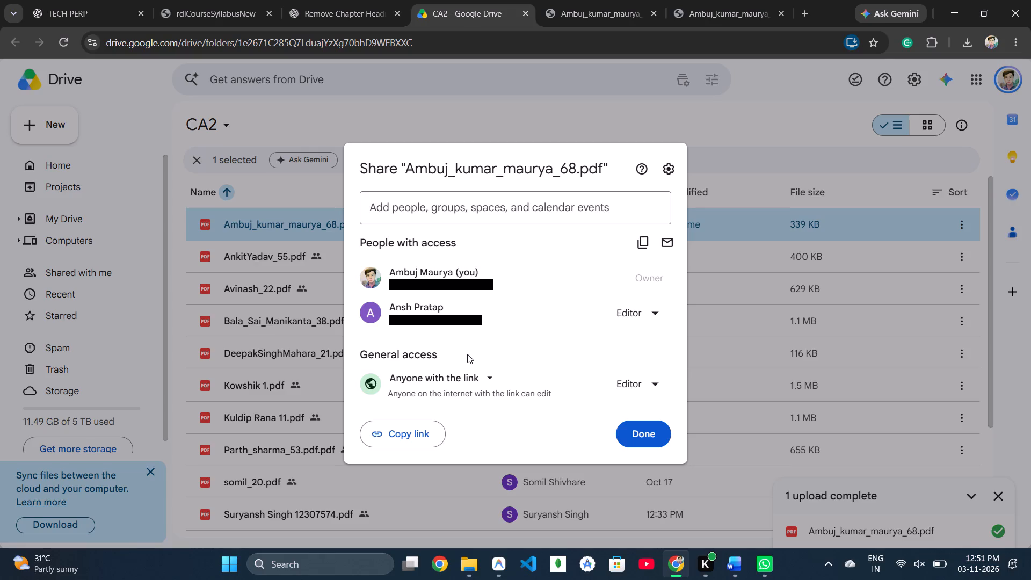
{"action": "left_click", "coordinate": [655, 423]}
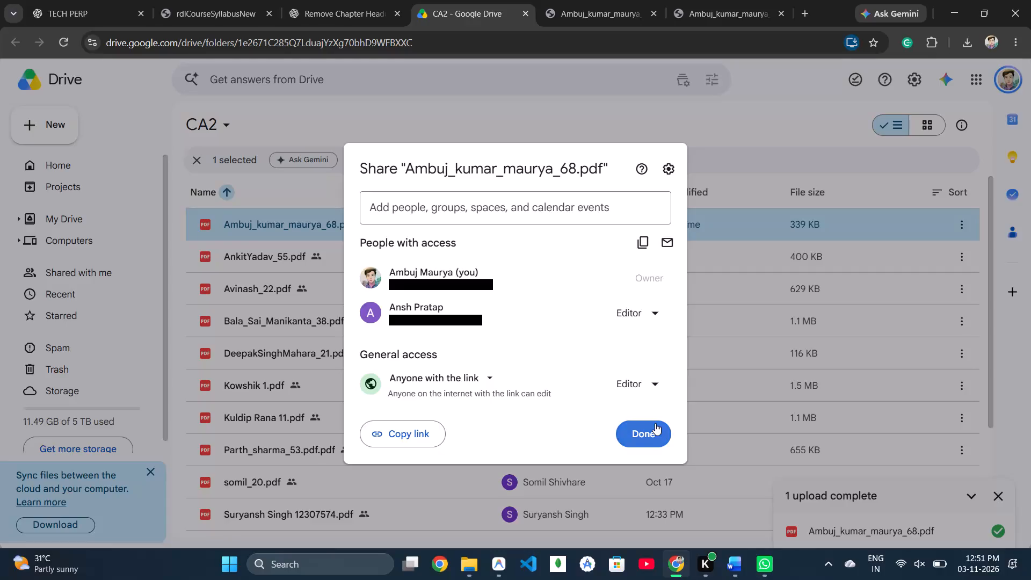